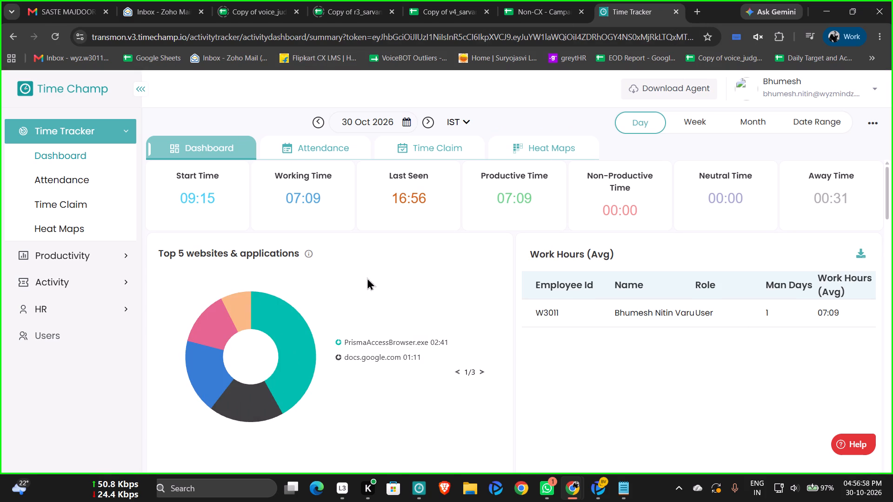
Sync the tracked time immediately in the Time Champ desktop app, leaving its window minimised.
left_click(417, 484)
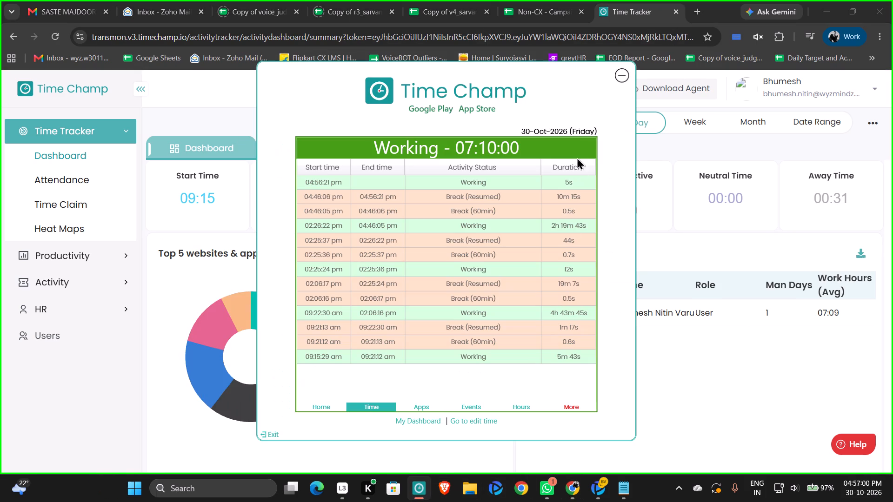
left_click(577, 405)
left_click(536, 181)
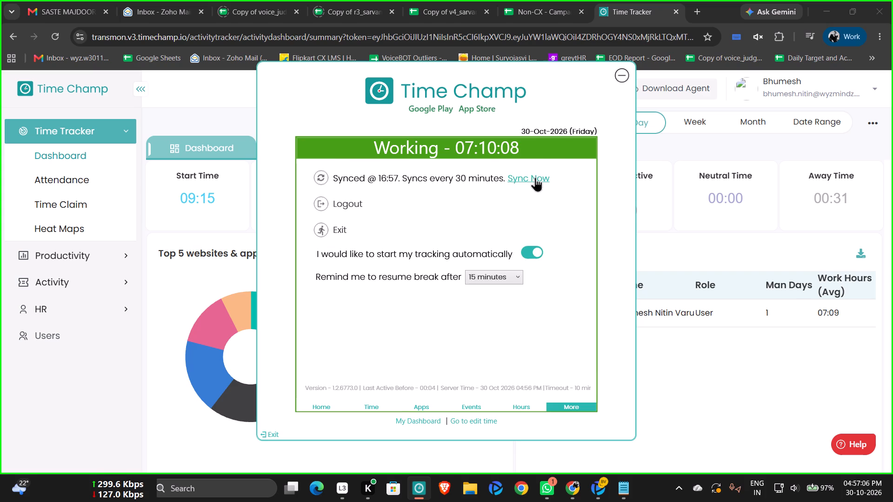
left_click(535, 177)
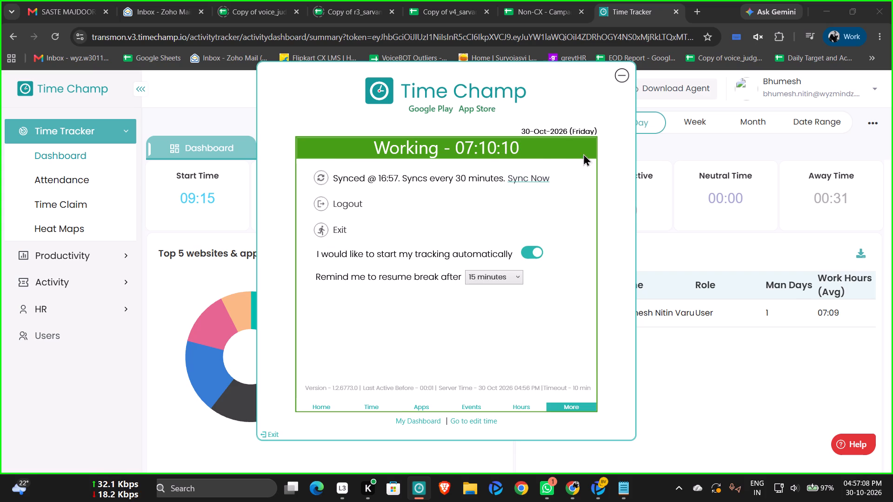
left_click(620, 79)
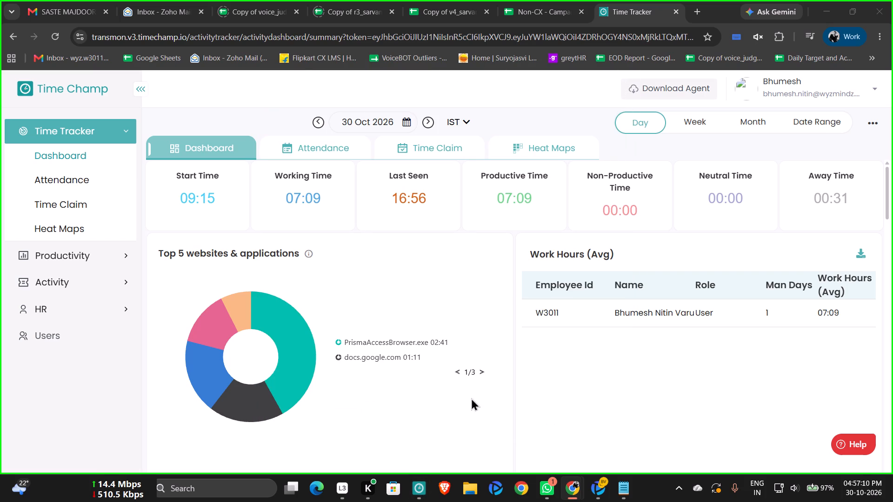
Reload the Time Tracker dashboard to check the day's hours and close that page.
left_click(50, 35)
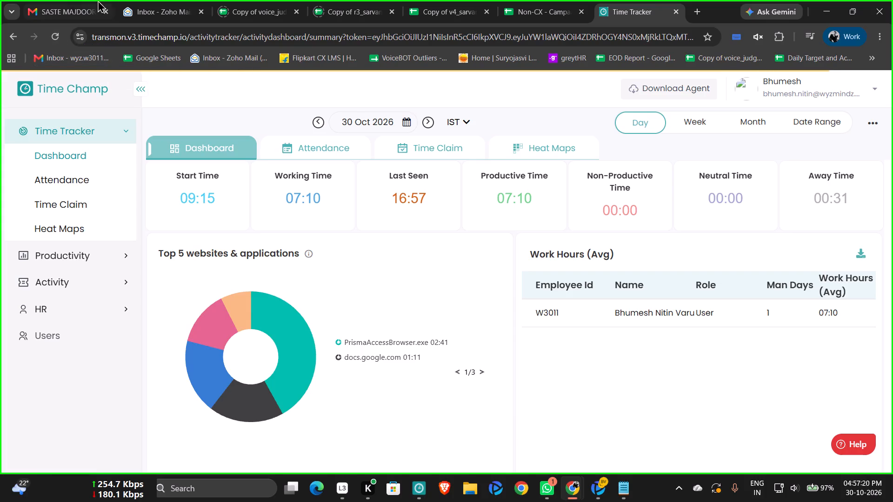
left_click(675, 8)
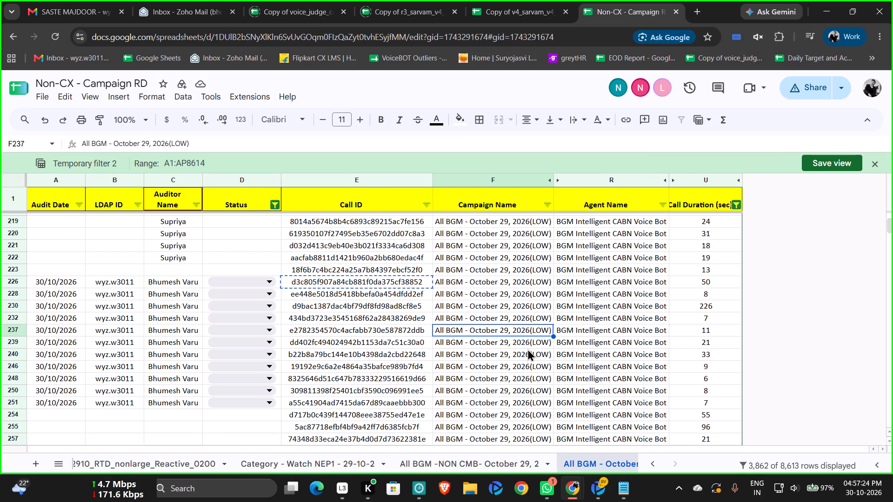
Compare the Status columns of the Category - Watch NEP1, All BGM -NON CMB and All BGM - October 29, 2026(LOW) sheets.
left_click(415, 404)
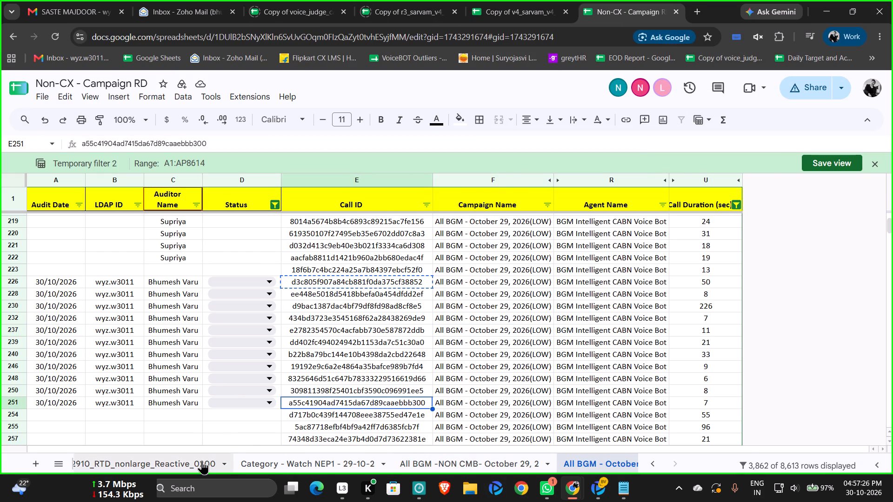
left_click(266, 461)
scroll(434, 294, "down", 2)
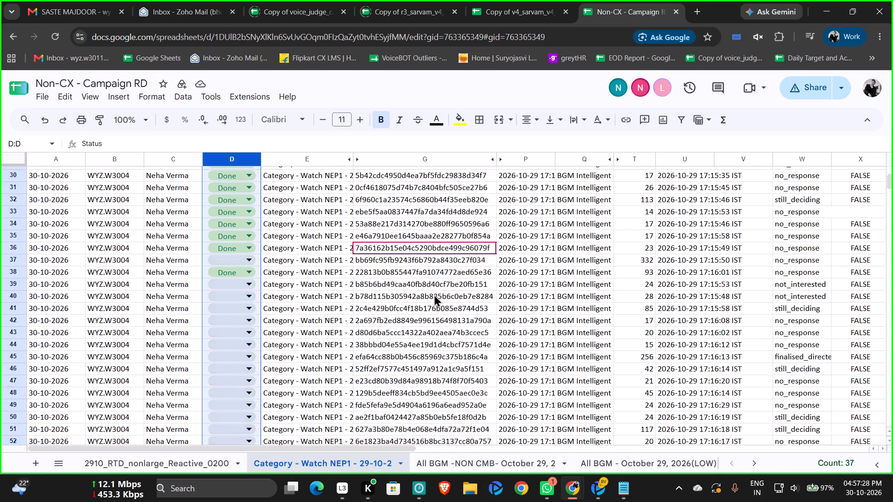
scroll(434, 294, "down", 1)
scroll(434, 294, "up", 2)
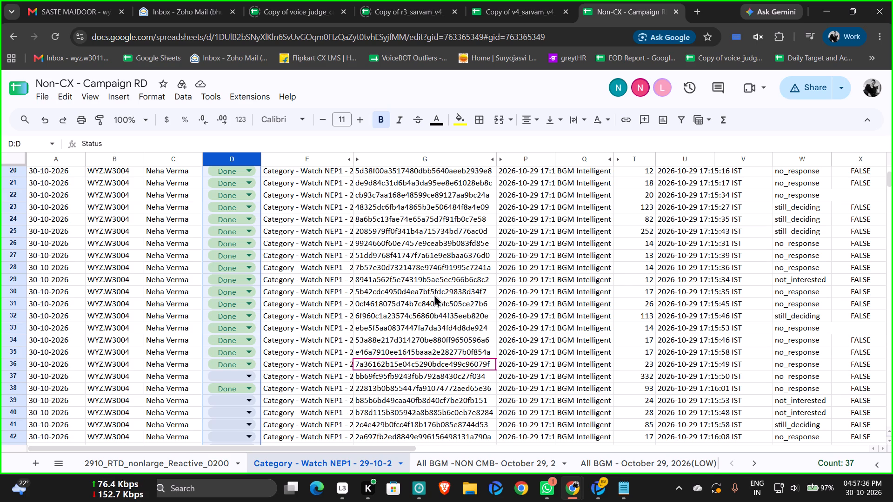
left_click(621, 458)
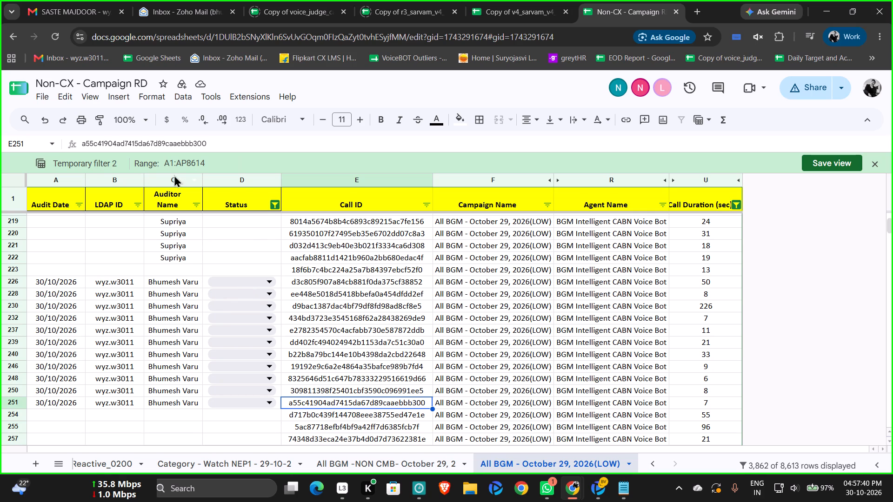
left_click(247, 182)
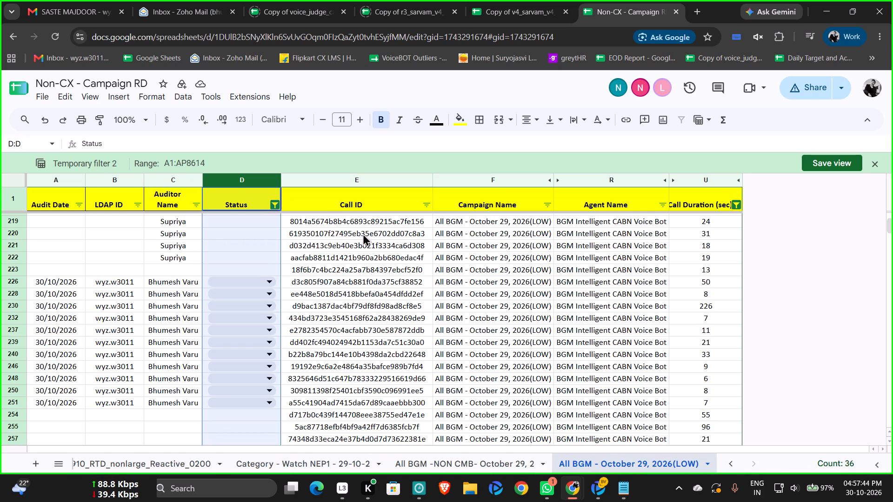
left_click(335, 462)
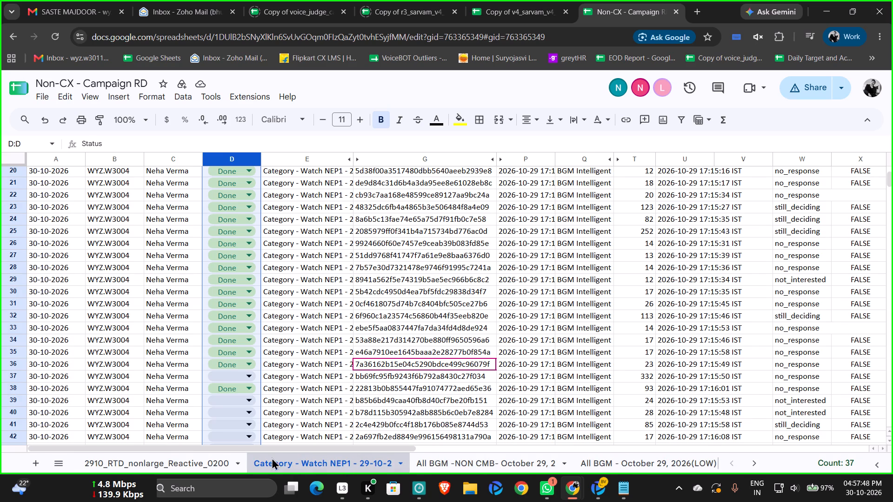
left_click(492, 456)
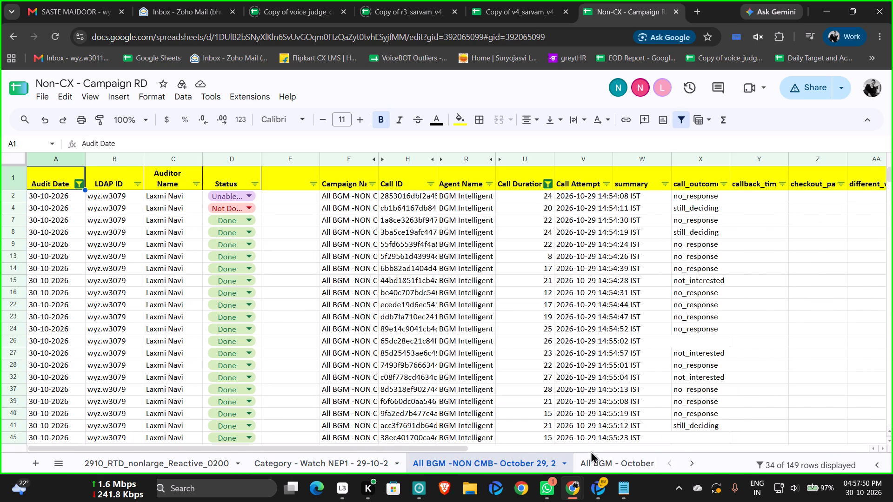
left_click(615, 466)
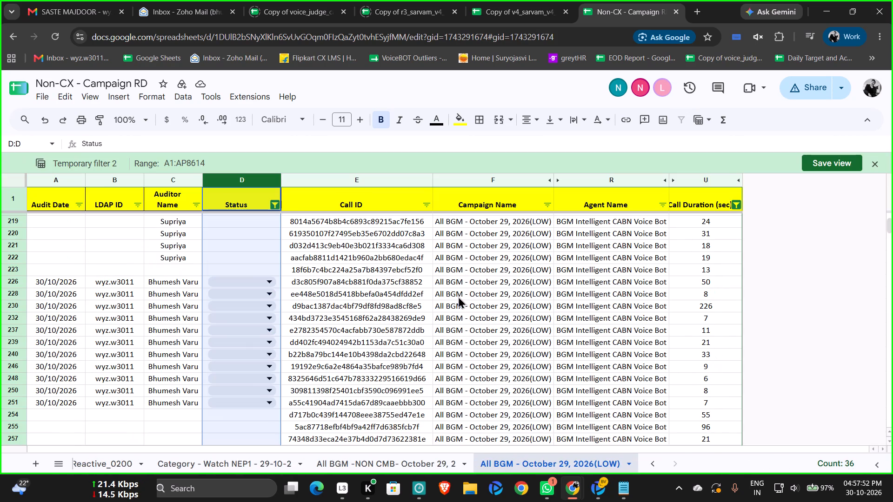
Review the auditor assignments and statuses of the calls around row 226 in the All BGM - October 29, 2026(LOW) sheet.
left_click(384, 286)
scroll(390, 286, "up", 6)
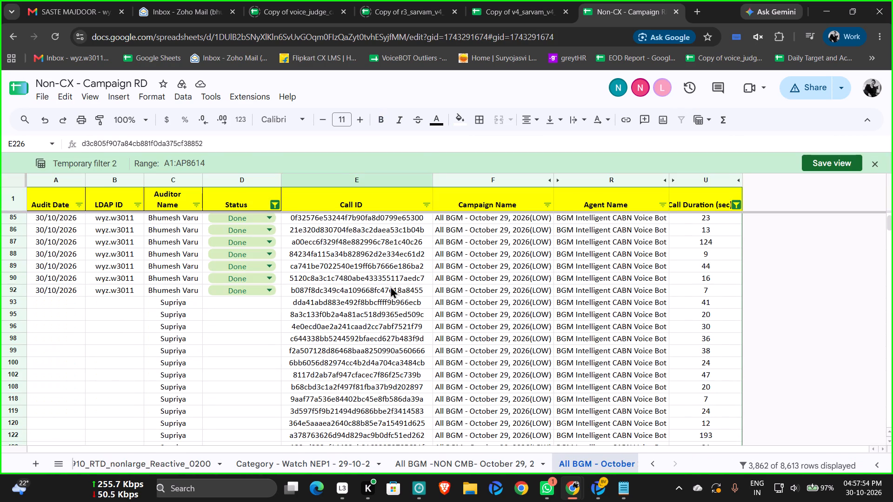
scroll(395, 276, "down", 3)
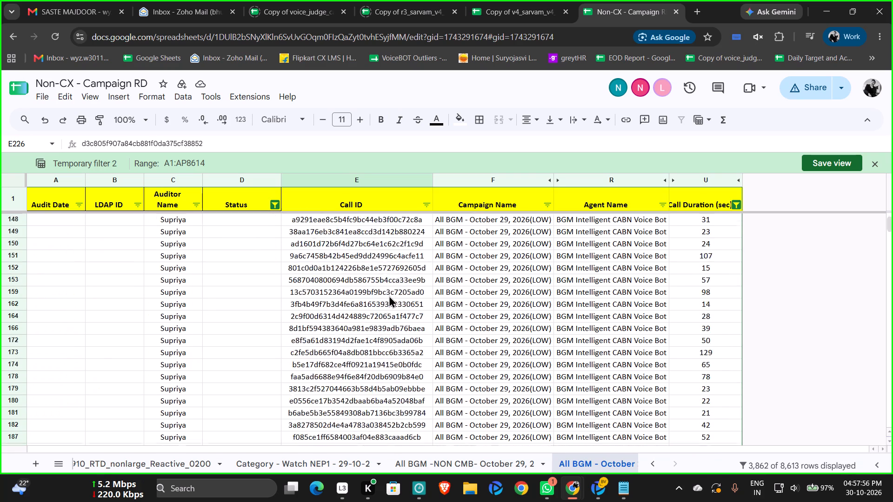
scroll(389, 295, "down", 3)
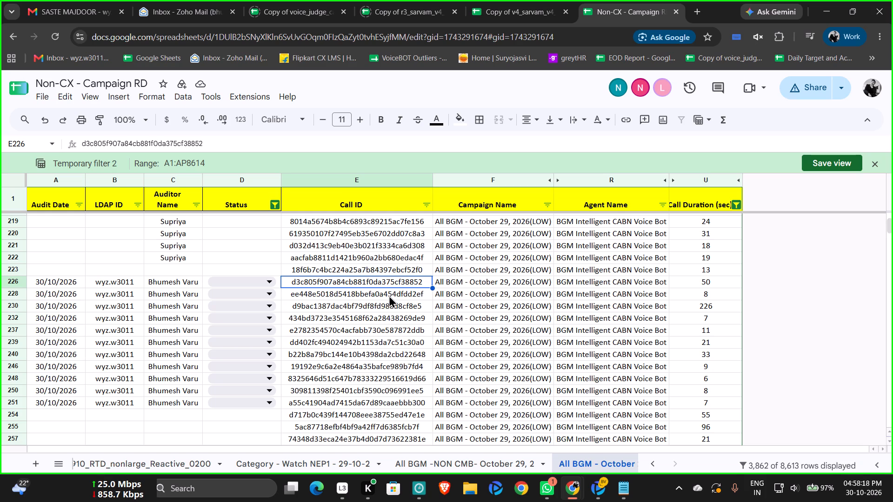
Switch to the Time Champ desktop app and stop the running work timer from its home view.
left_click(424, 485)
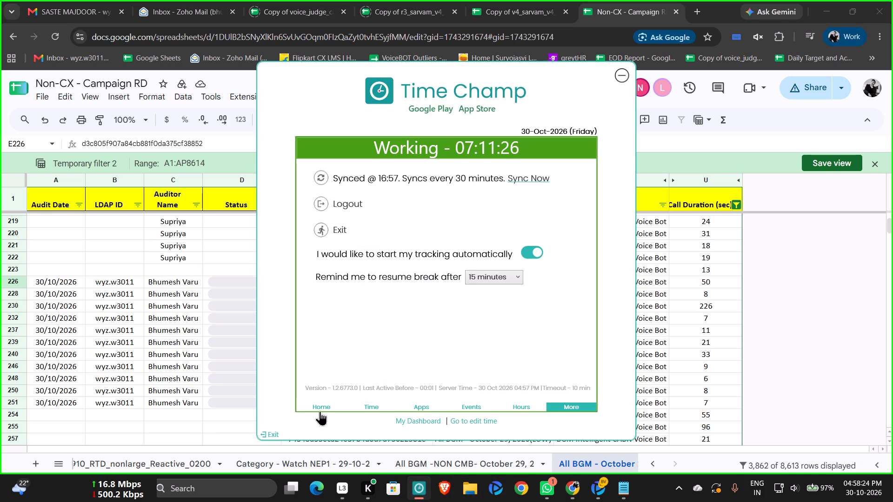
left_click(324, 408)
left_click(552, 227)
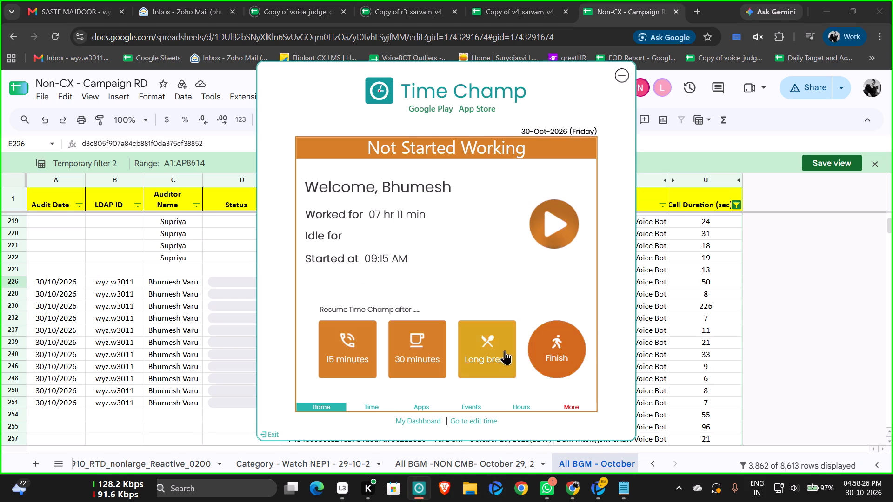
Choose the long break option in the work timer and return to the Non-CX - Campaign RD spreadsheet.
left_click(504, 350)
left_click(661, 299)
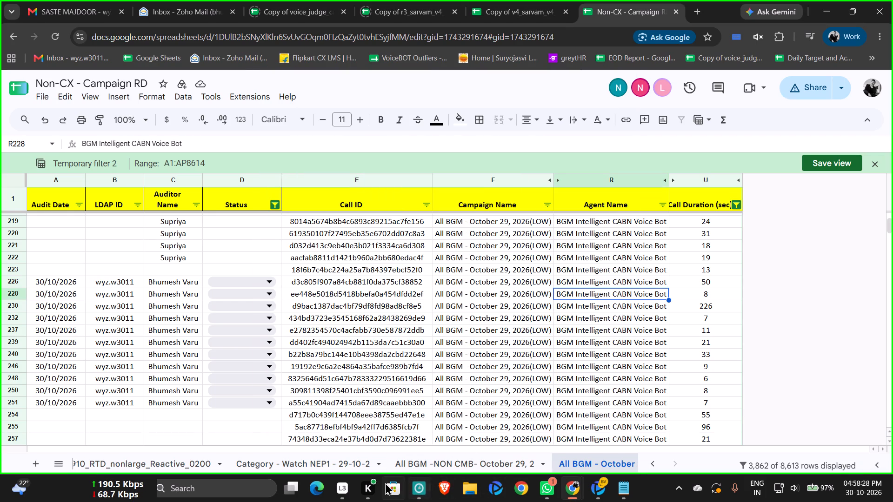
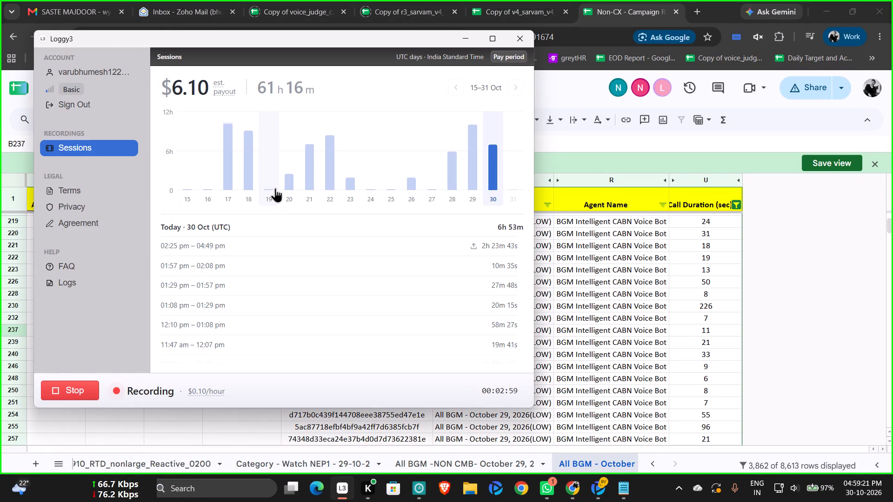
Switch from the Loggy3 session recorder to a new Chrome window under the personal, non-Work profile.
left_click(584, 320)
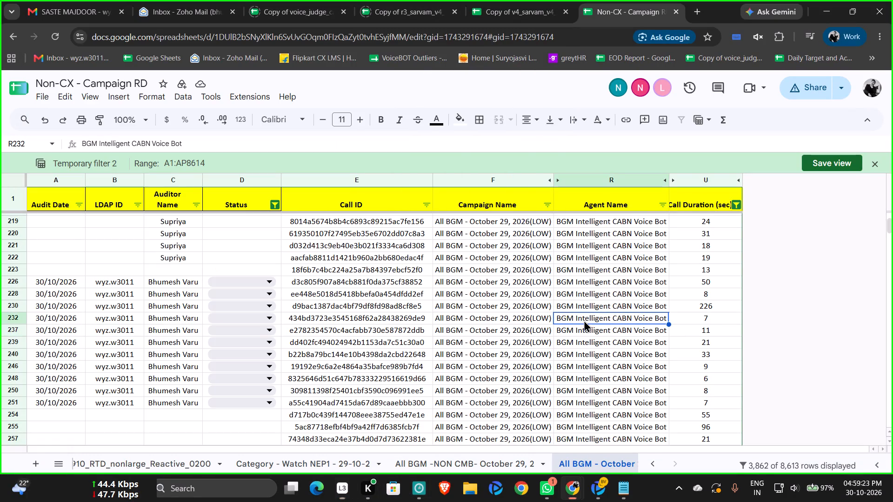
left_click(508, 483)
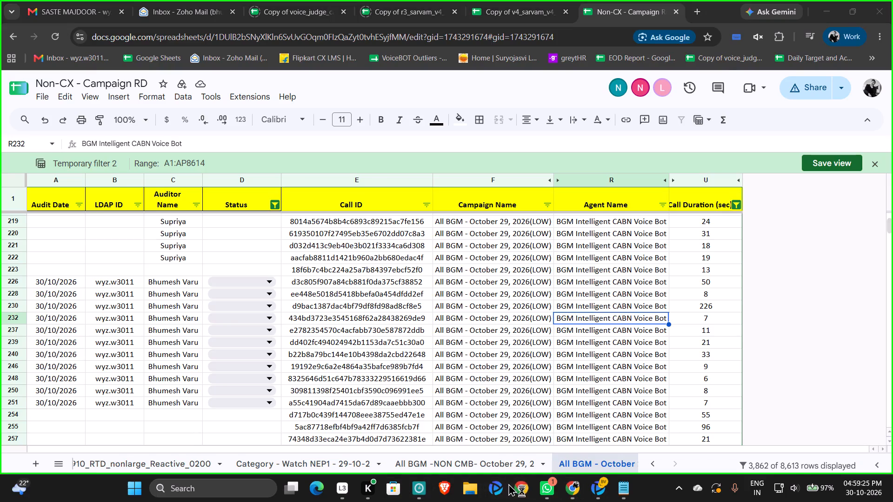
left_click(277, 272)
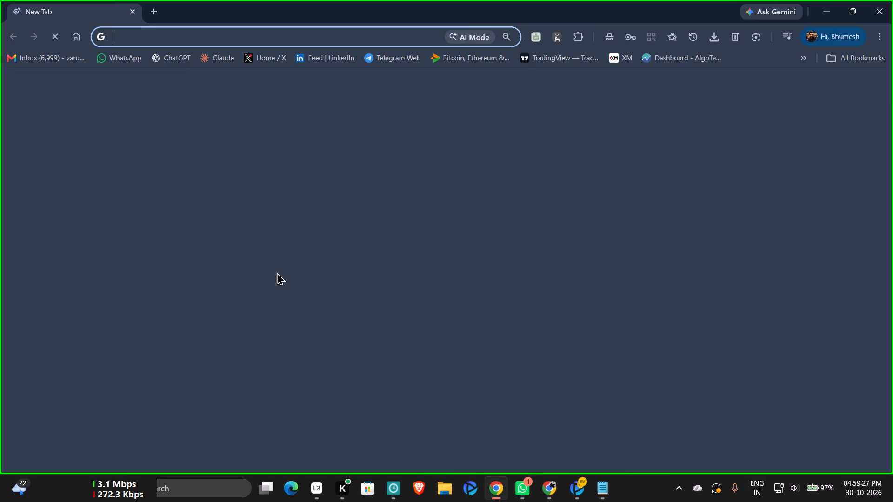
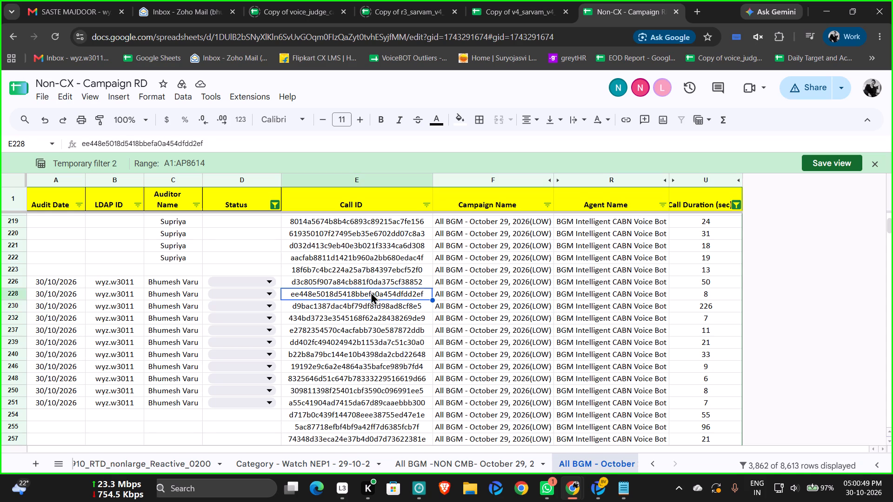
Copy the call ID in row 226 of the All BGM - October 29, 2026(LOW) sheet.
left_click(381, 283)
key("ctrl+c")
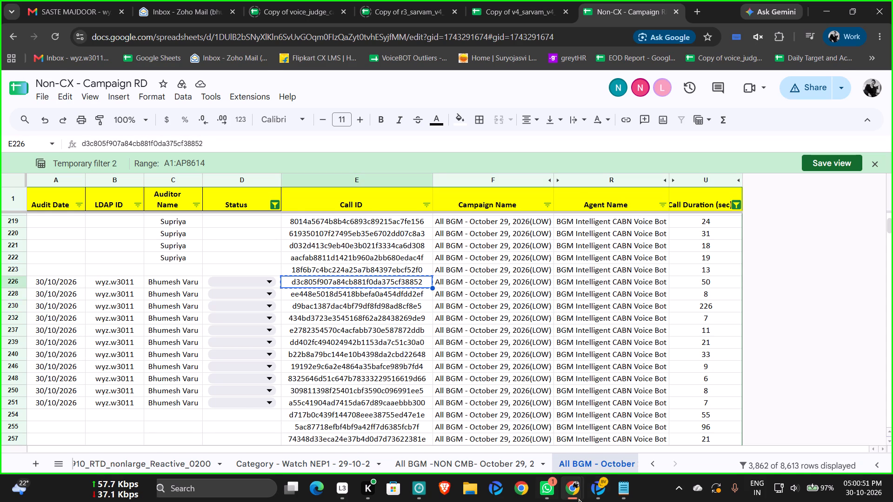
Switch to the Prisma browser and open the AuditXpert call audits site in the empty new tab.
left_click(607, 487)
left_click(342, 0)
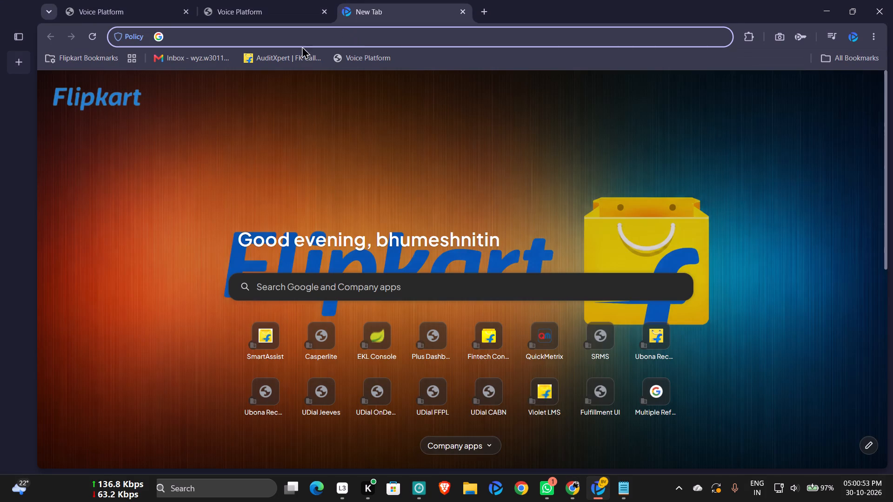
left_click(296, 51)
left_click(281, 10)
double_click(772, 239)
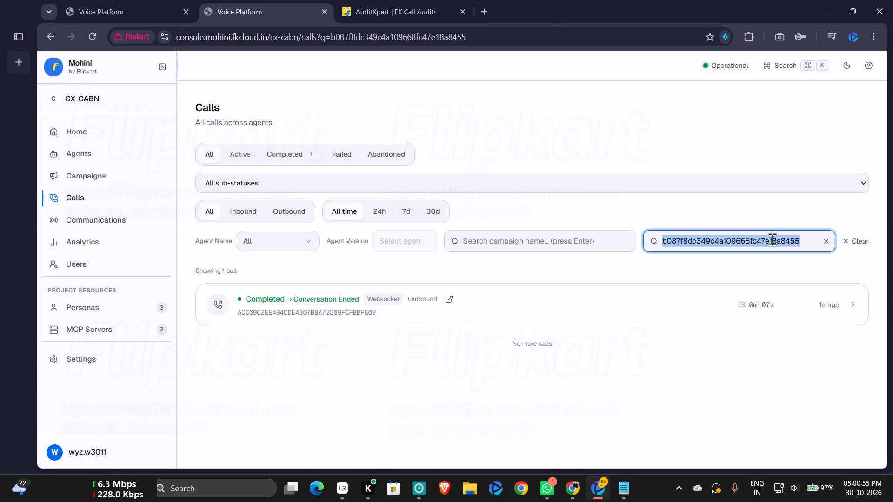
key("ctrl+v")
key("Return")
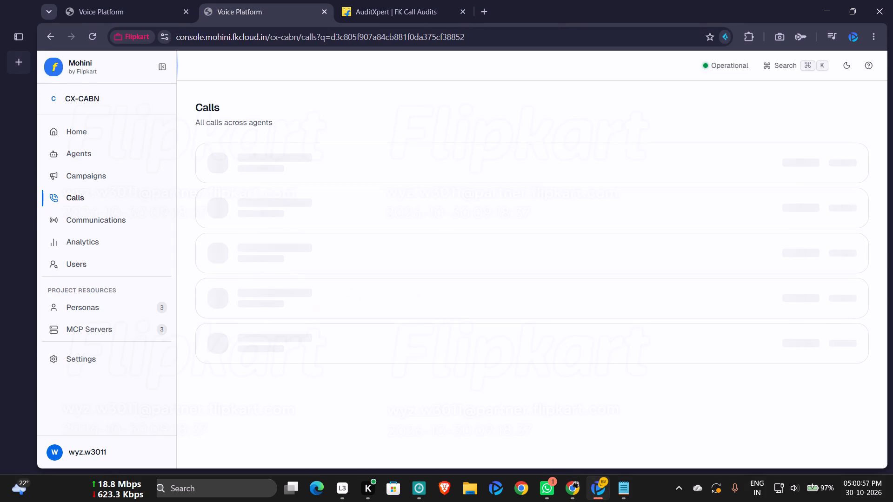
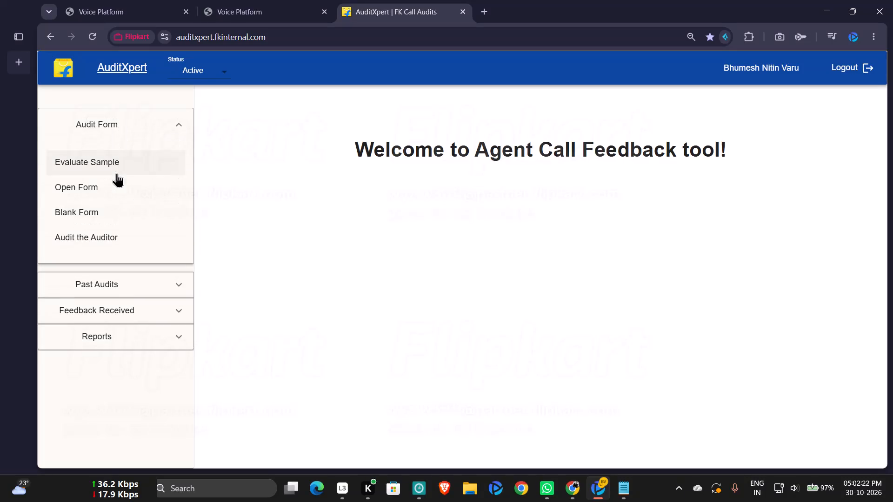
Open a blank audit form in AuditXpert for the Judge Model process.
left_click(98, 206)
left_click(382, 169)
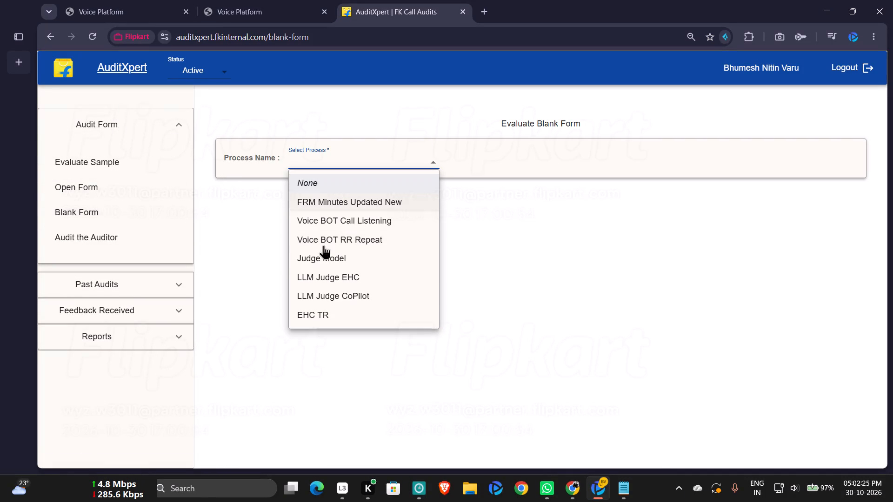
left_click(332, 258)
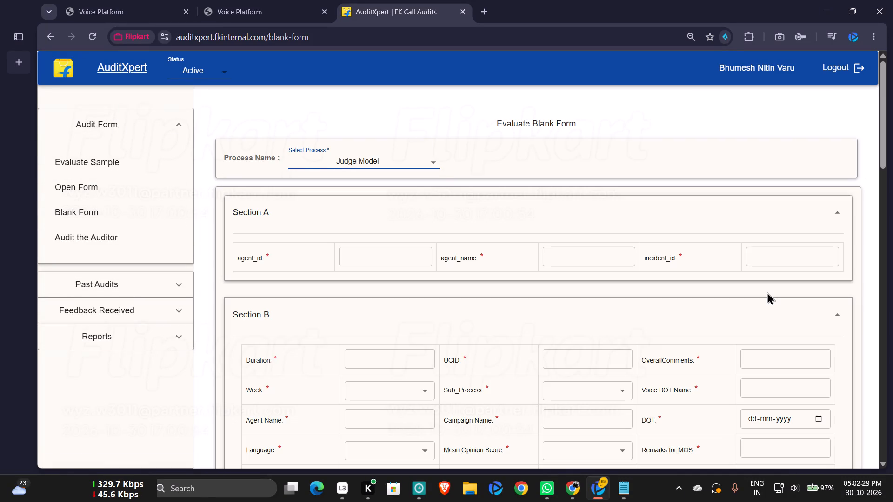
left_click(782, 253)
key("ctrl+v")
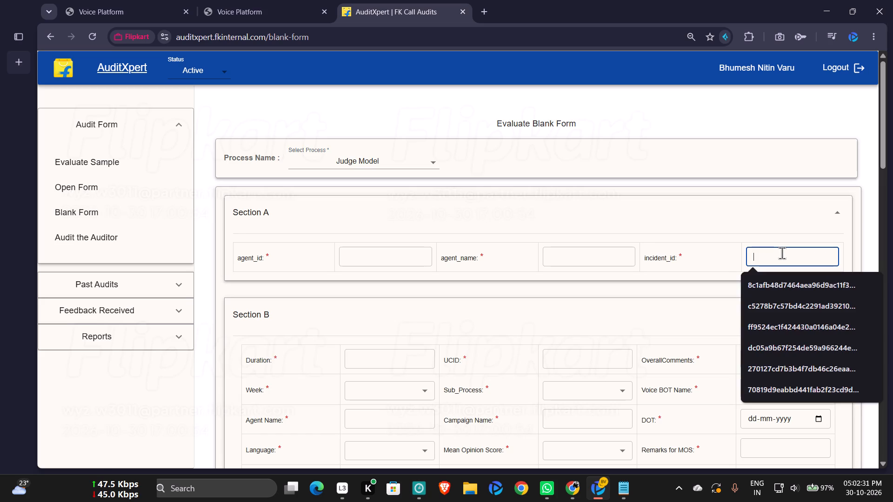
left_click(599, 354)
key("ctrl+v")
Fill in the agent_name in Section A with the previously used agent name.
left_click(577, 263)
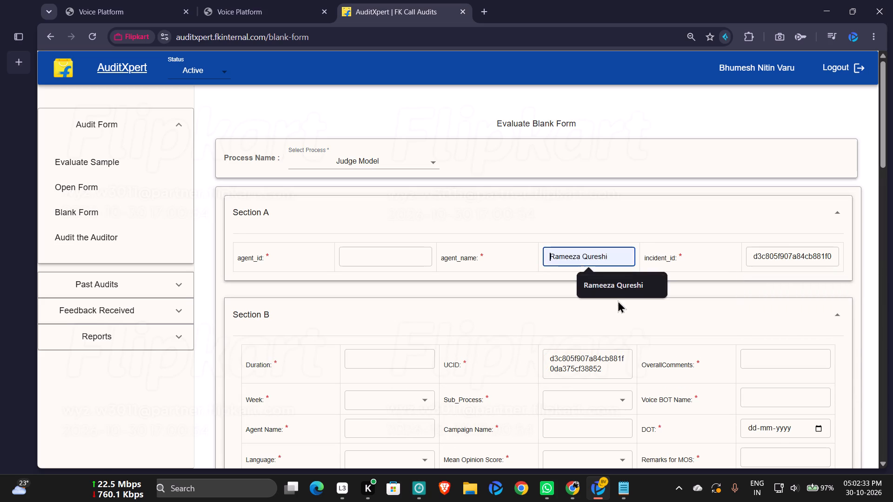
Fill agent_name and agent_id in Section A of the blank audit form with the saved entries for the agent.
left_click(618, 300)
left_click(613, 284)
left_click(380, 253)
left_click(413, 284)
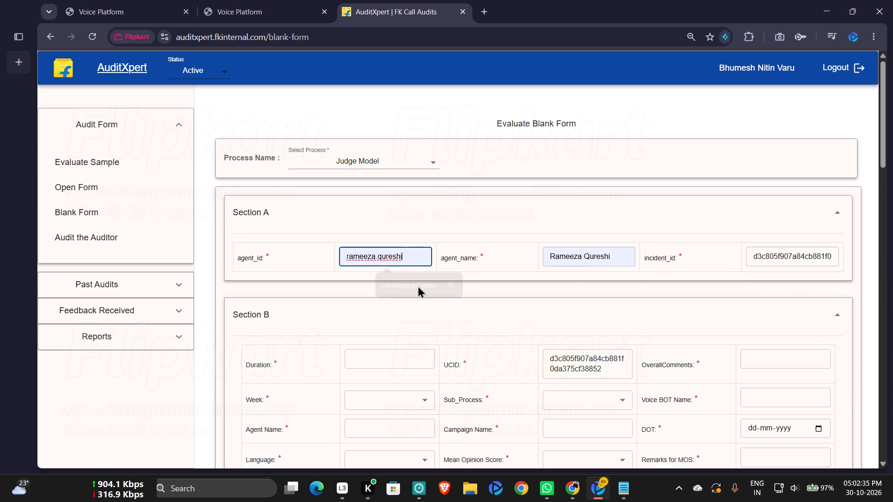
Set Section B's Sub_Process to CX CABN, Week to Week5 and DOT to 29-10-2026.
scroll(632, 273, "down", 1)
left_click(615, 275)
left_click(599, 341)
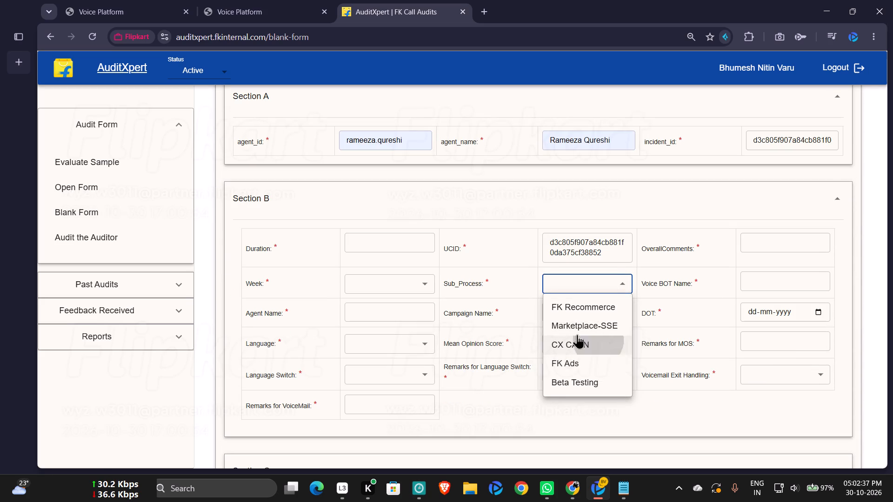
left_click(399, 285)
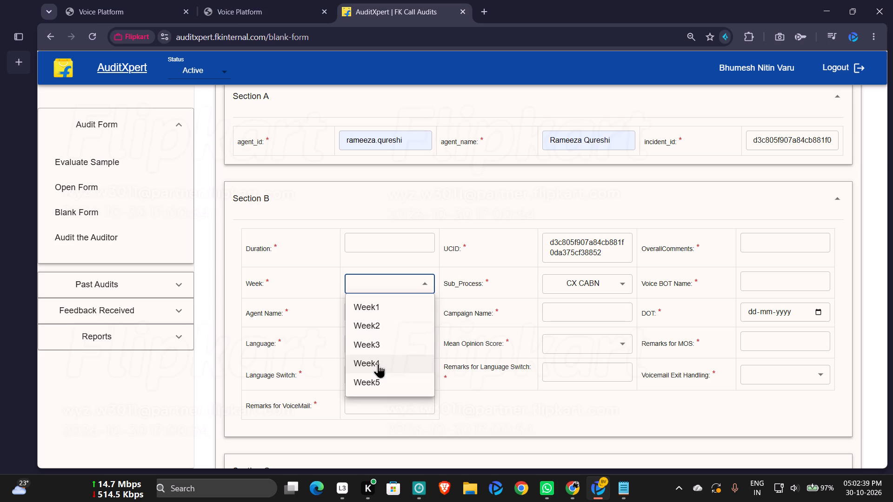
left_click(377, 379)
left_click(817, 309)
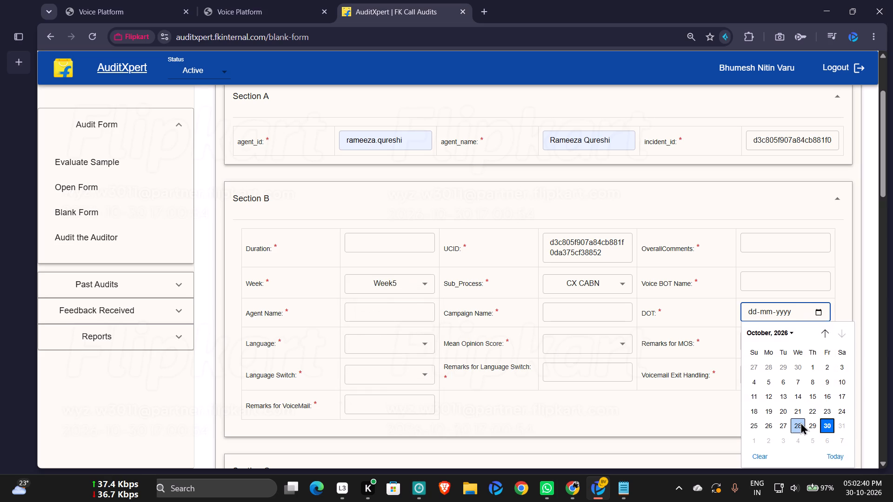
left_click(809, 422)
Set Mean Opinion Score to 5, Language to Hindi, and both Voicemail Exit Handling and Language Switch to NA.
left_click(616, 337)
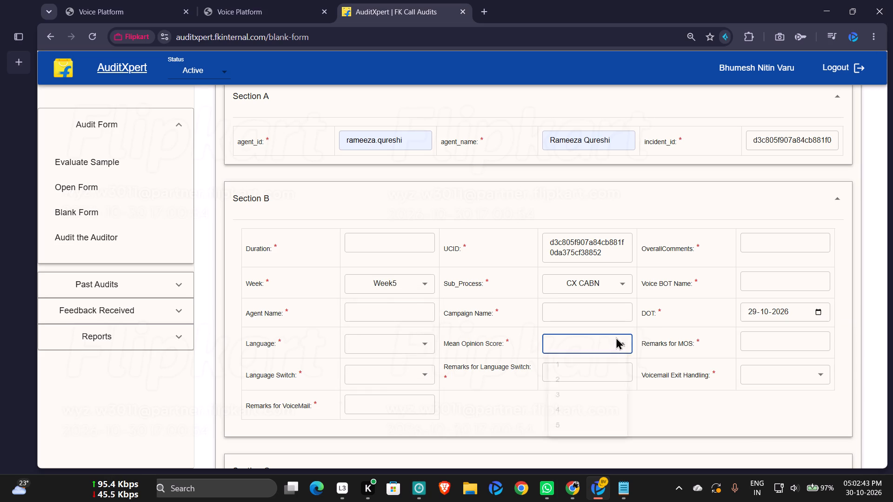
left_click(543, 441)
left_click(419, 341)
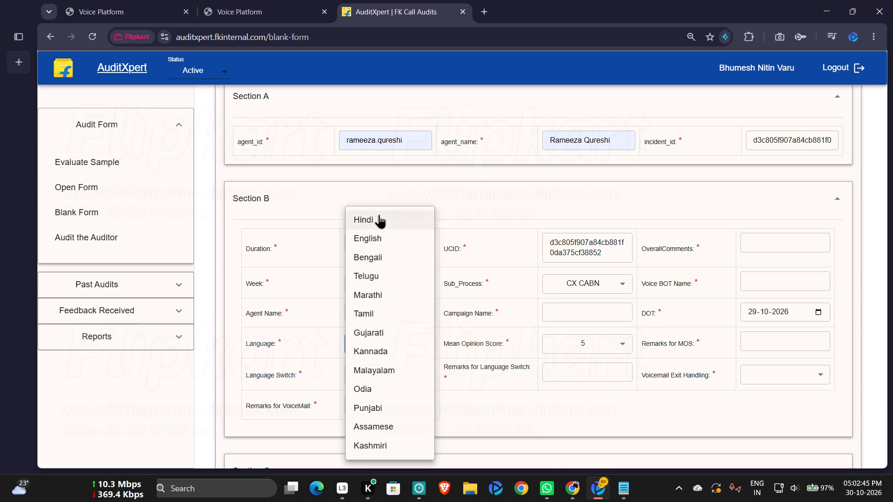
left_click(379, 214)
left_click(812, 377)
left_click(762, 440)
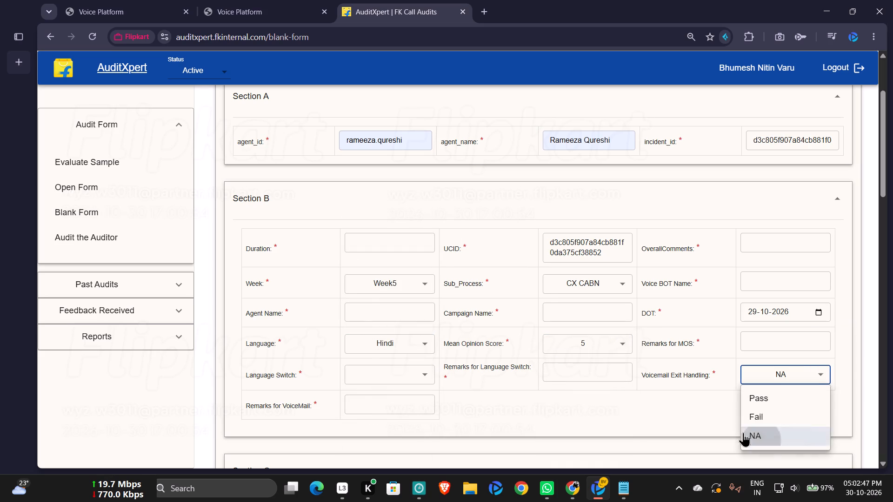
left_click(420, 370)
left_click(396, 448)
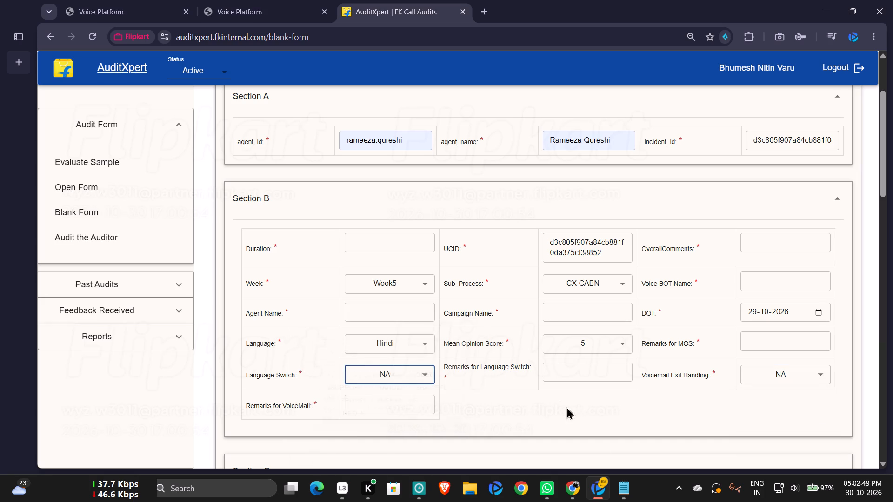
Copy campaign name All BGM - October 29, 2026(LOW) from row 226 of the Non-CX - Campaign RD spreadsheet into the form's Campaign Name field.
left_click(566, 488)
left_click(494, 408)
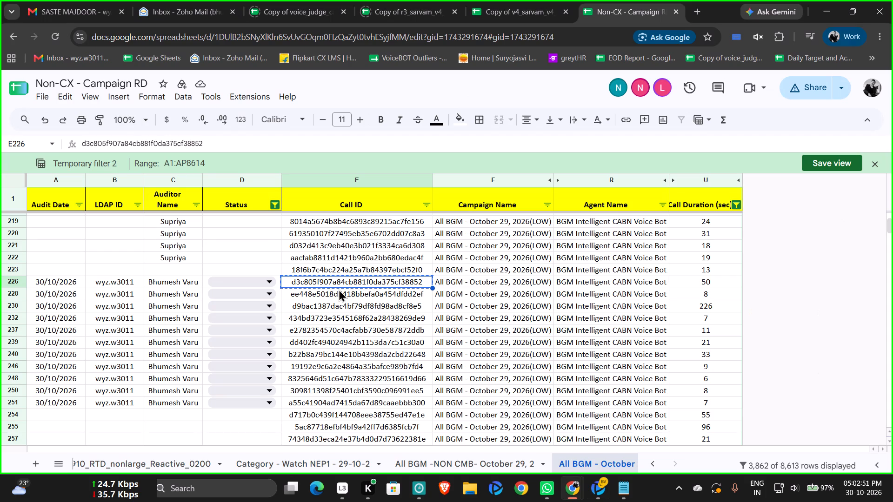
left_click(490, 283)
key("ctrl+c")
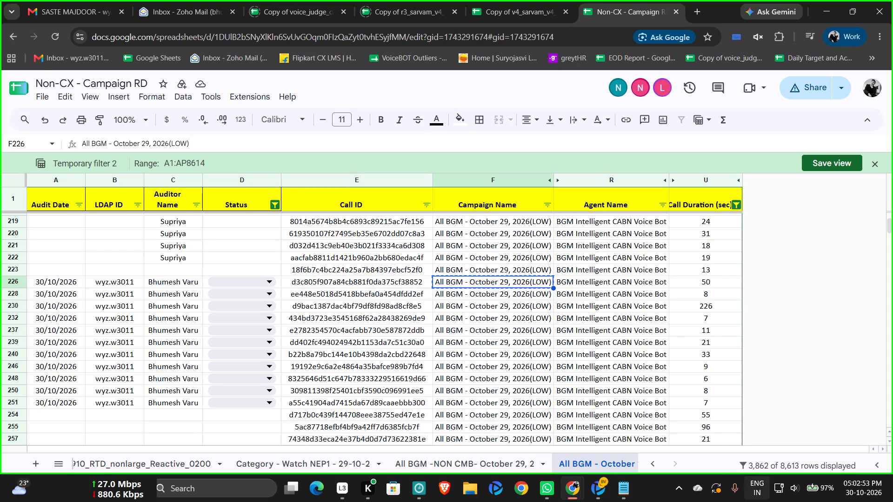
left_click(600, 484)
left_click(578, 313)
key("ctrl+v")
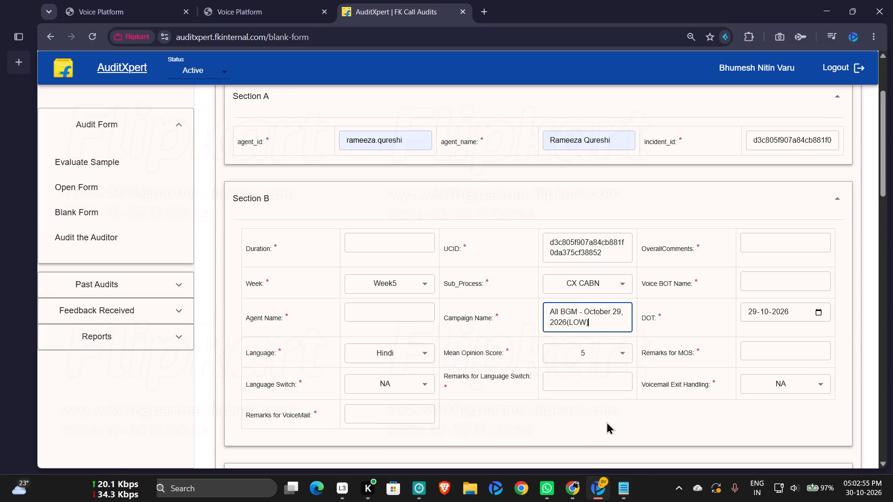
Copy agent name BGM Intelligent CABN Voice Bot from row 226 of the spreadsheet into Section B's Agent Name field.
left_click(597, 499)
left_click(612, 280)
key("ctrl+c")
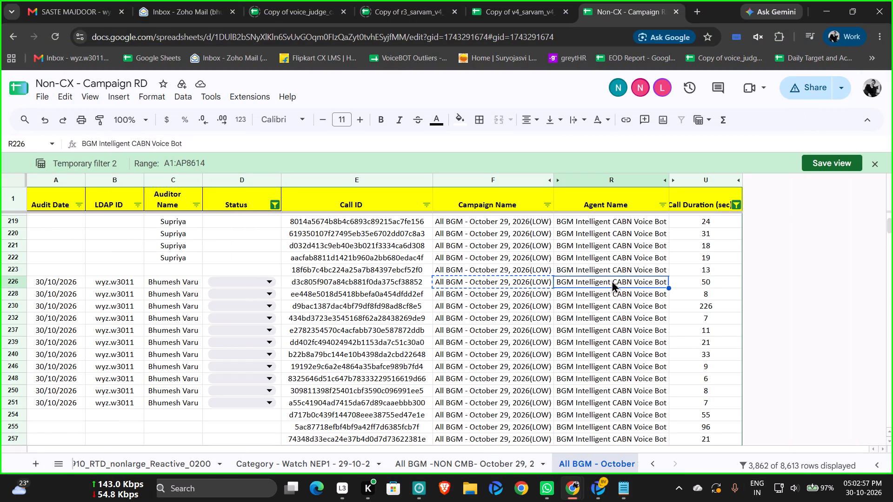
left_click(593, 497)
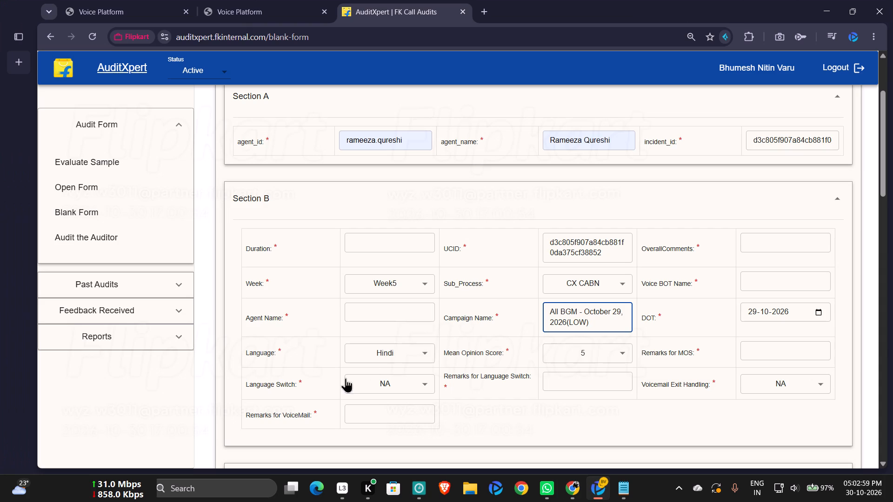
left_click(360, 316)
key("ctrl+v")
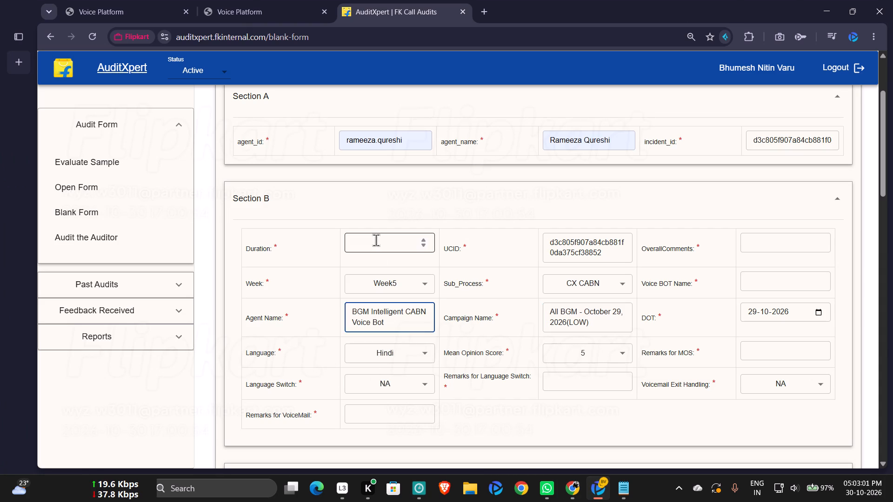
Enter 50 as the Duration and Priya as the Voice BOT Name in Section B.
left_click(376, 240)
type("50")
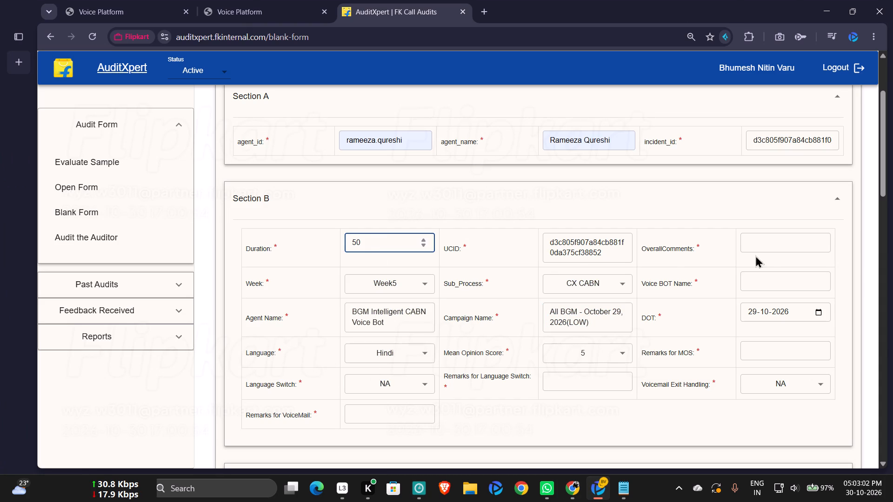
left_click(768, 285)
type("Priya")
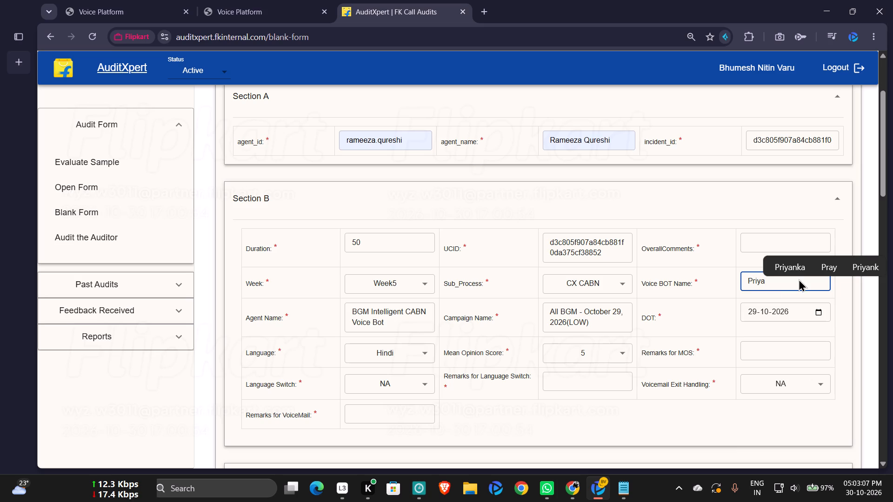
Return to the Non-CX - Campaign RD spreadsheet and copy the Call ID in row 226.
left_click(572, 489)
left_click(492, 416)
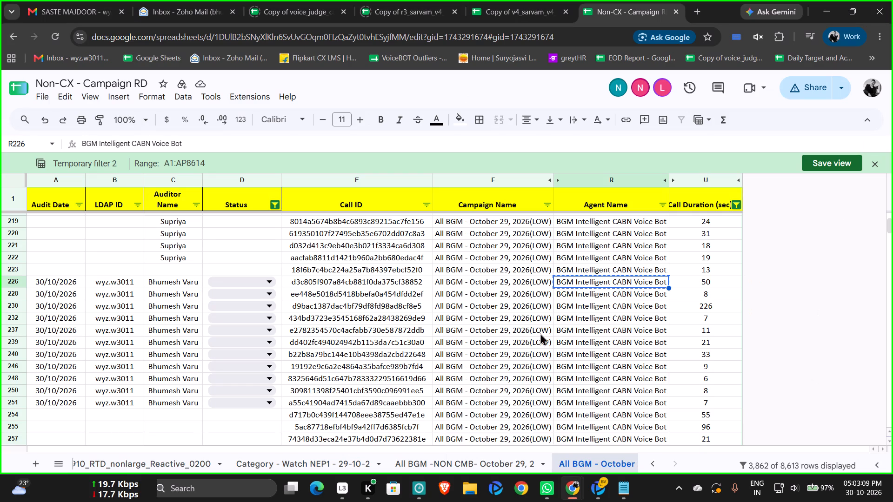
left_click(345, 283)
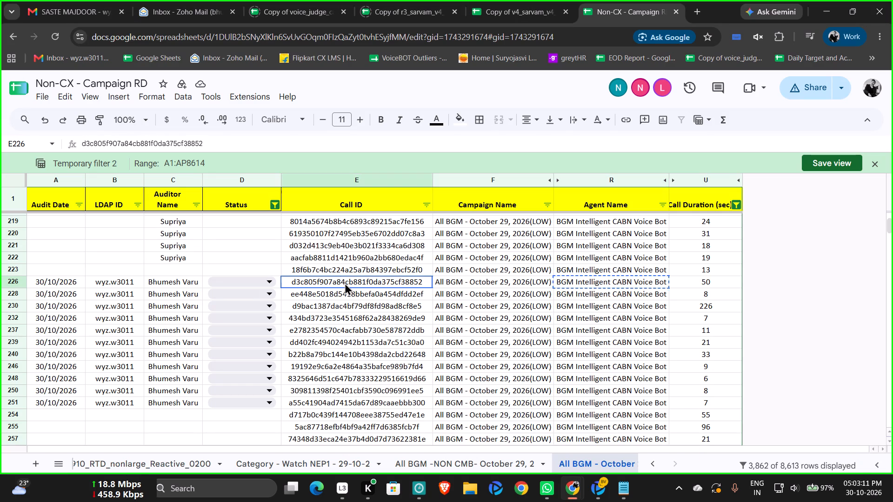
key("ctrl+c")
Cross-check the audit form's entries against row 226's call ID, campaign name and call duration in the spreadsheet.
left_click(624, 493)
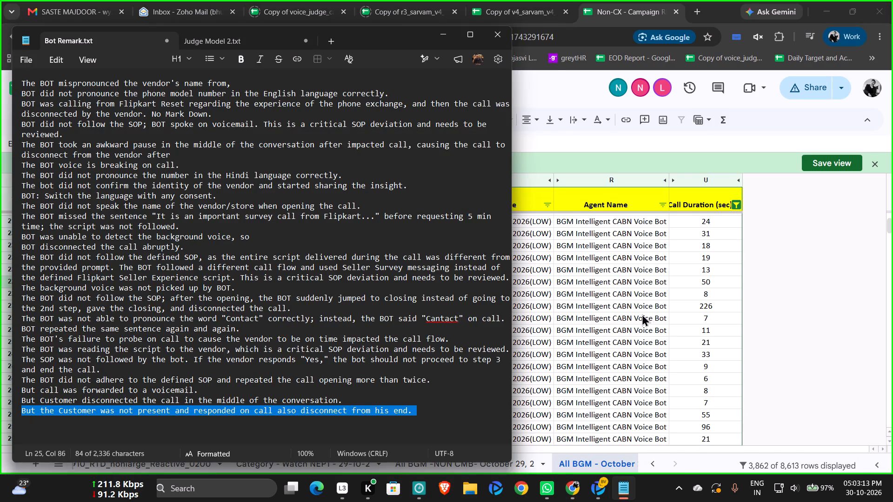
left_click(595, 322)
left_click(458, 280)
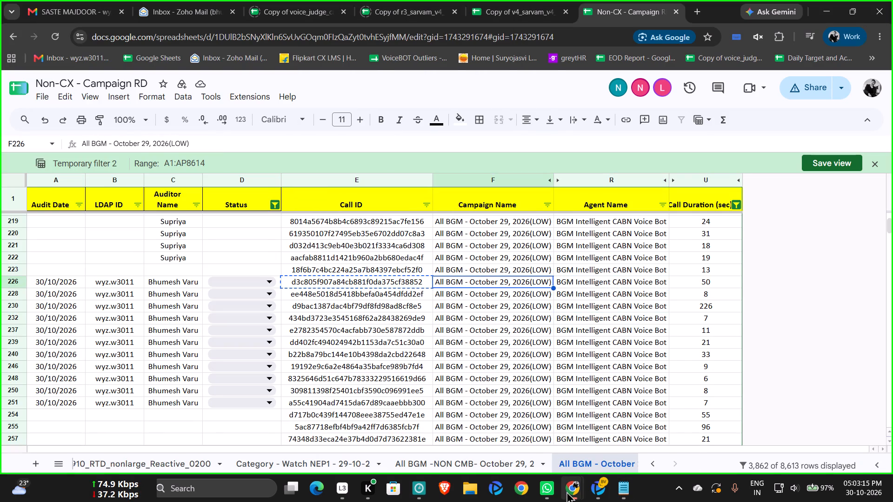
left_click(566, 491)
left_click(539, 418)
left_click(594, 487)
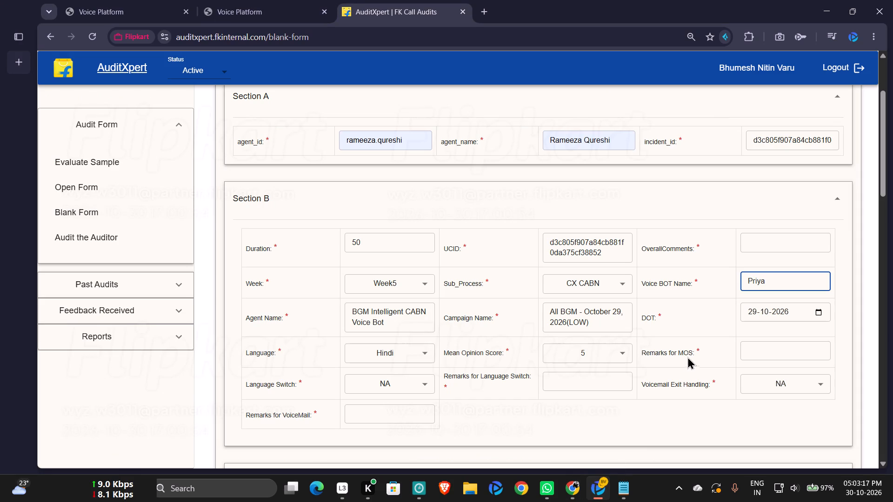
left_click(566, 498)
left_click(540, 451)
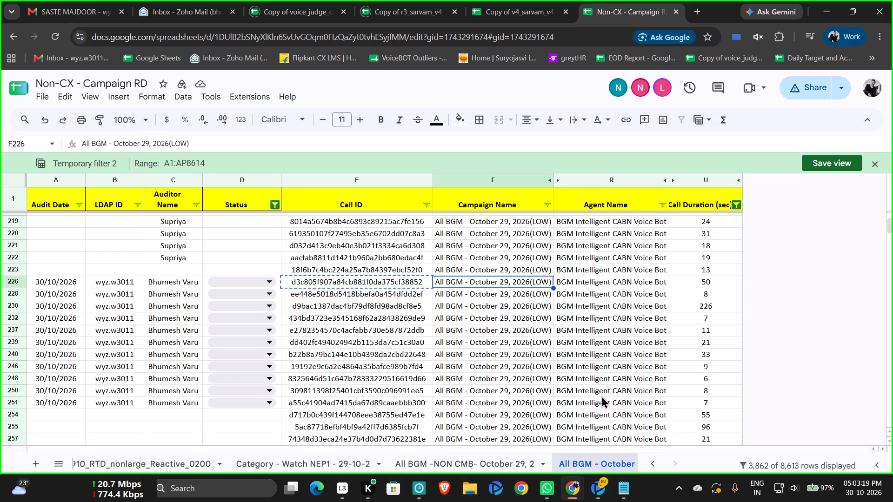
left_click(589, 485)
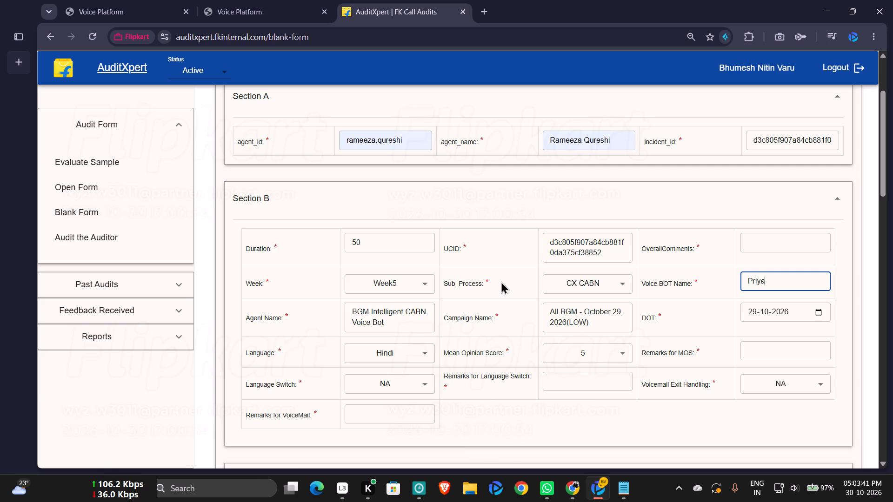
left_click(579, 489)
left_click(525, 440)
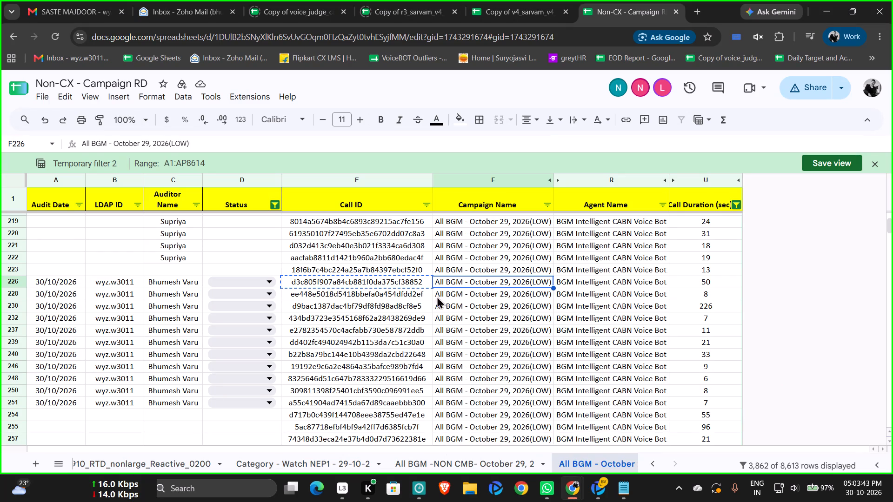
left_click(400, 300)
left_click(420, 286)
left_click(474, 282)
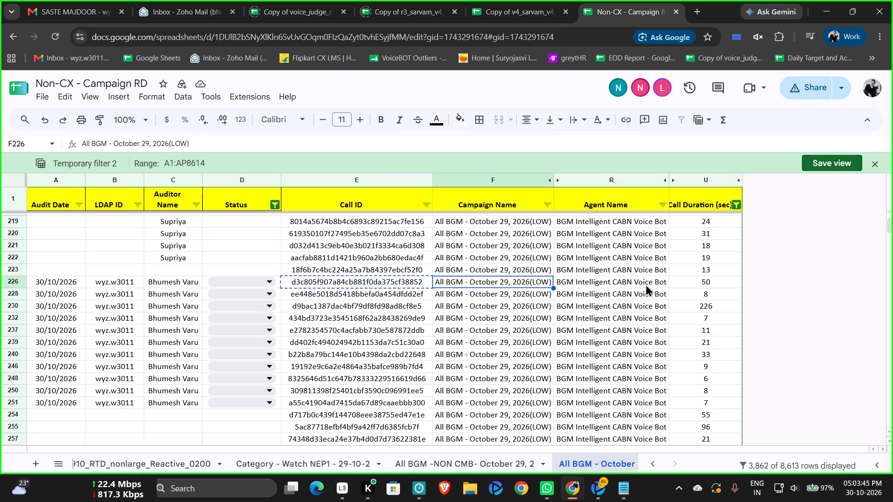
left_click(694, 281)
left_click(608, 491)
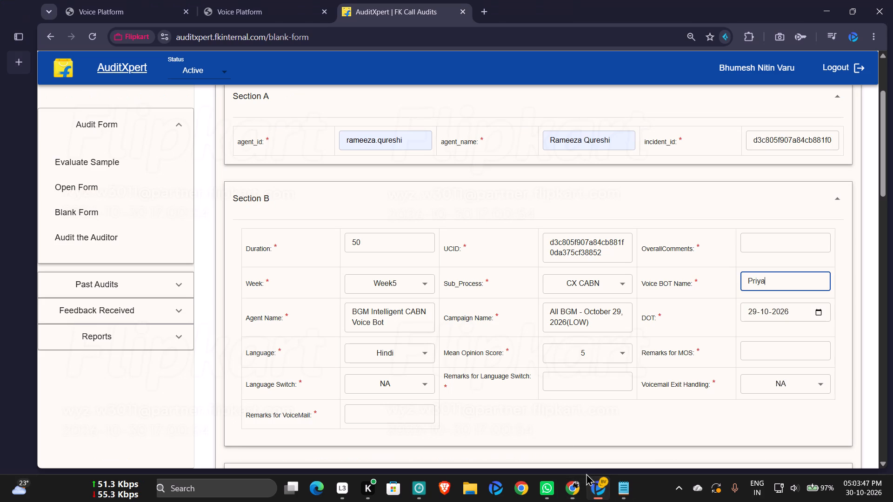
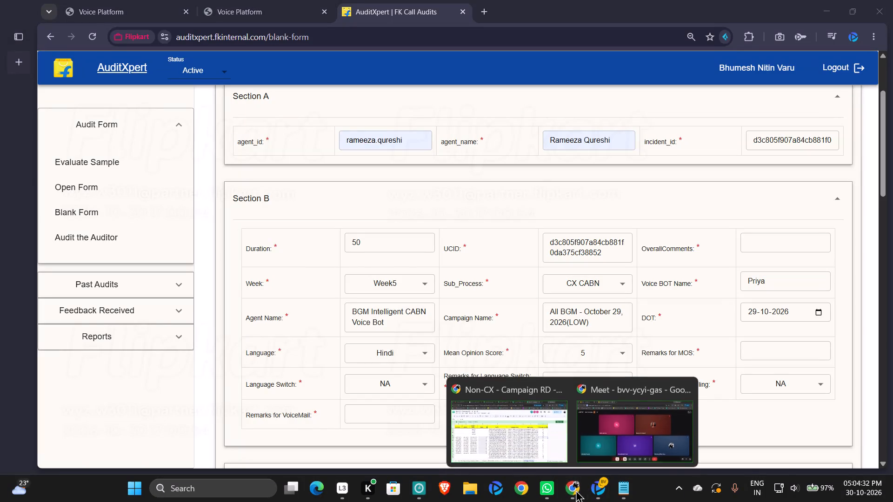
left_click(547, 460)
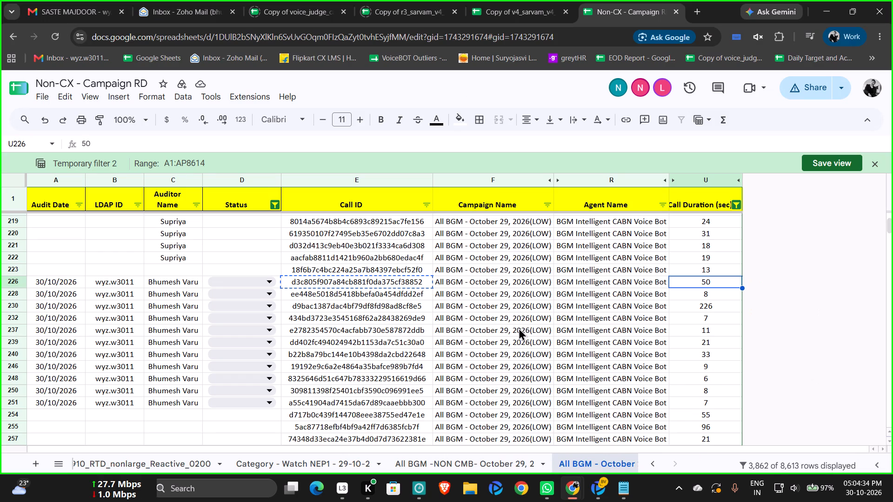
left_click(607, 495)
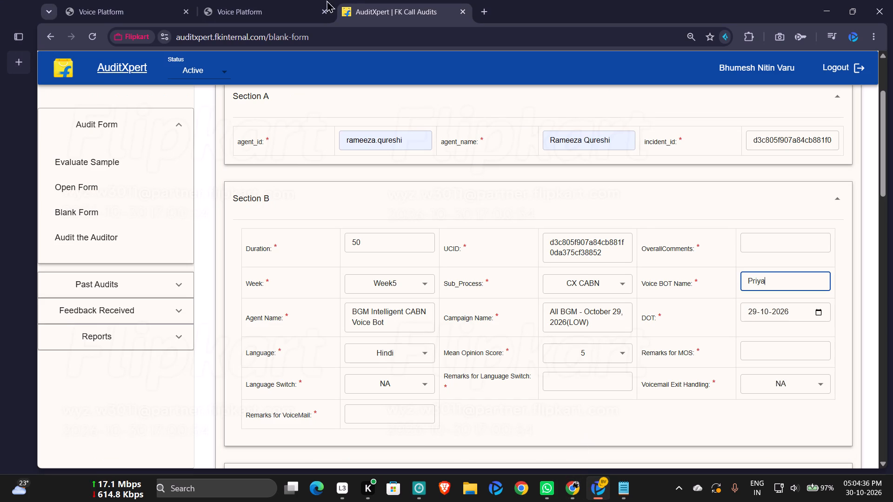
left_click(245, 0)
left_click(450, 296)
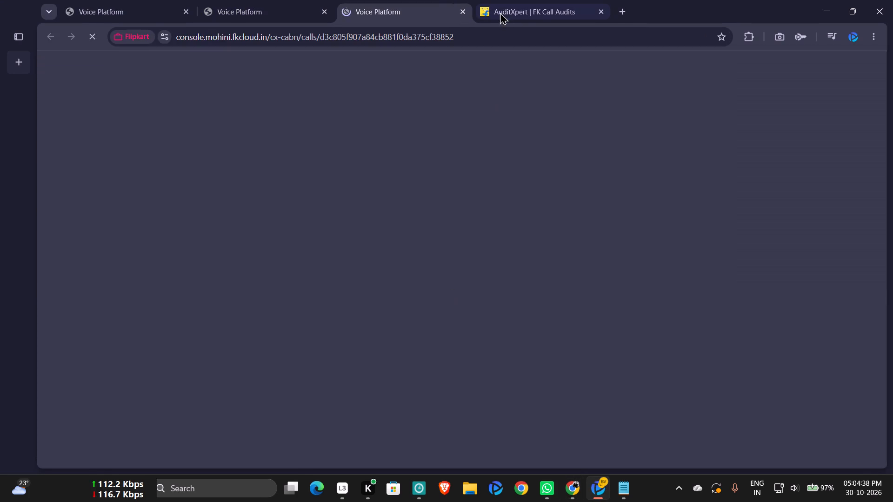
left_click(500, 12)
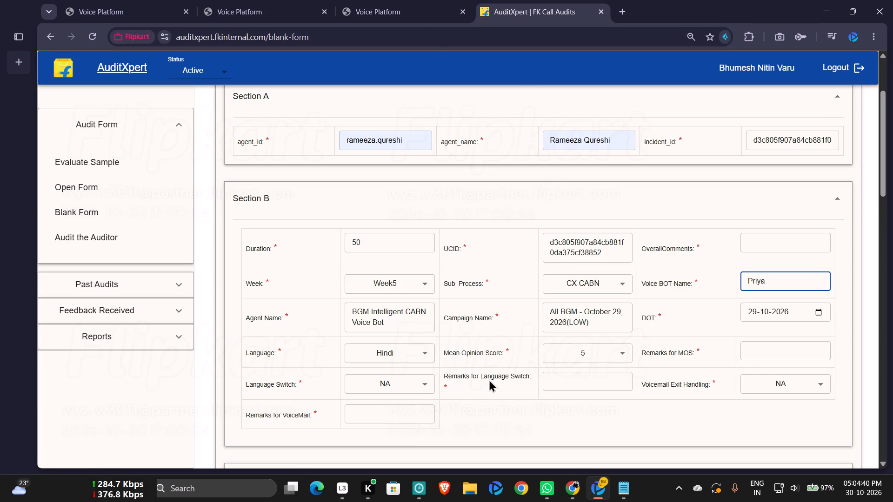
left_click(428, 2)
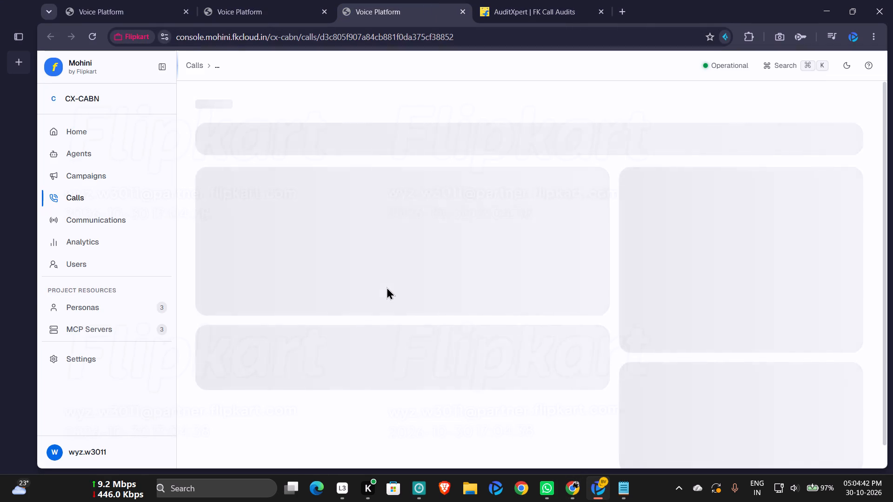
scroll(387, 353, "down", 1)
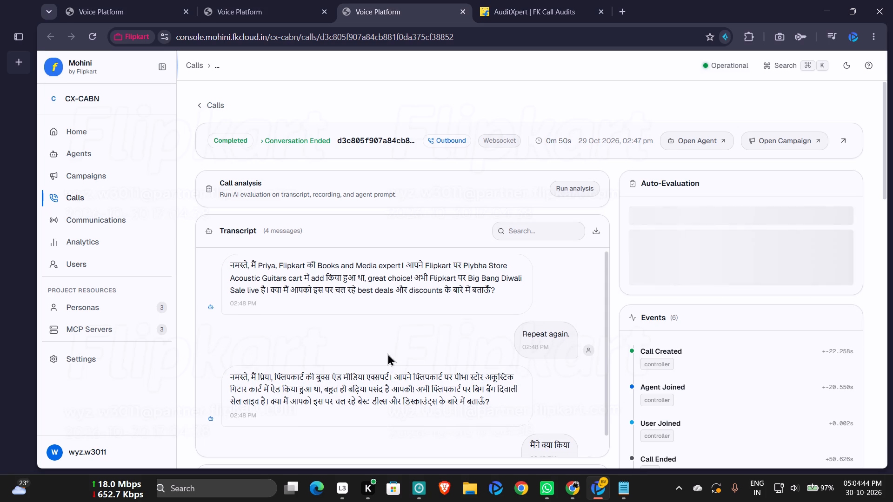
scroll(387, 353, "down", 2)
scroll(472, 305, "down", 2)
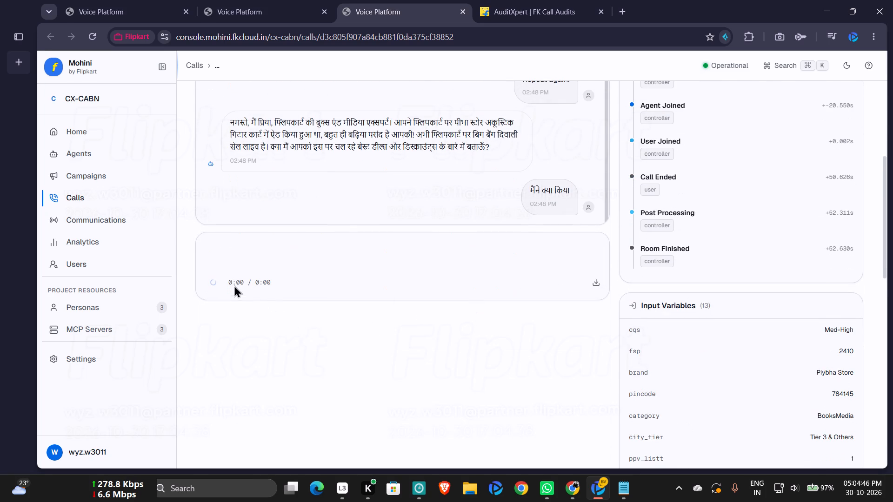
left_click(218, 284)
Copy the remark "NO voicemail detected on call." from Judge Model 2.txt into Section B's Remarks for VoiceMail field.
left_click(551, 4)
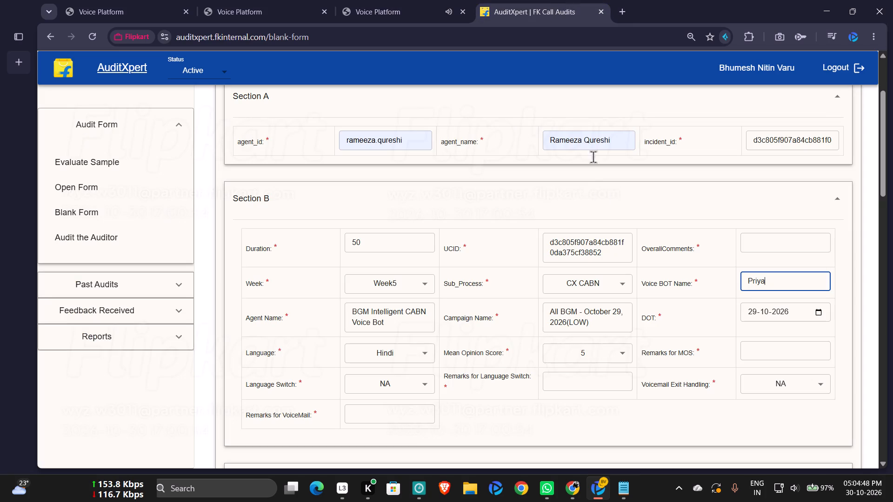
left_click(629, 492)
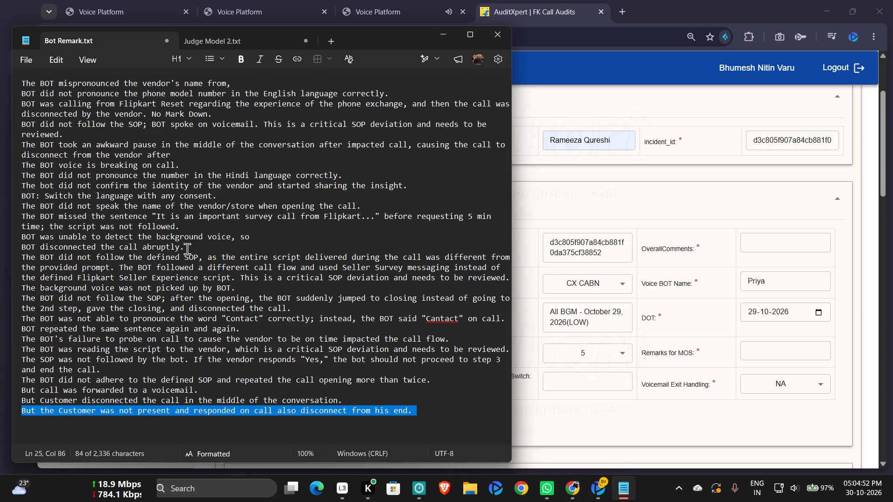
left_click(418, 0)
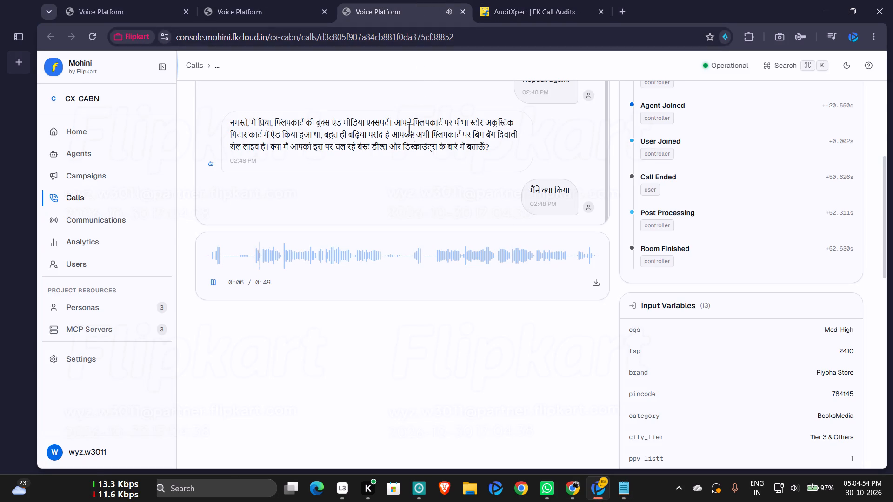
left_click(515, 7)
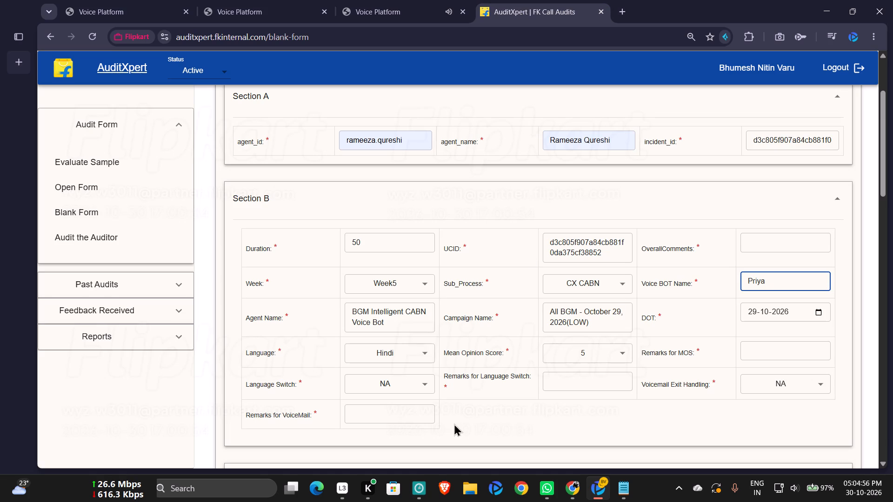
left_click(618, 488)
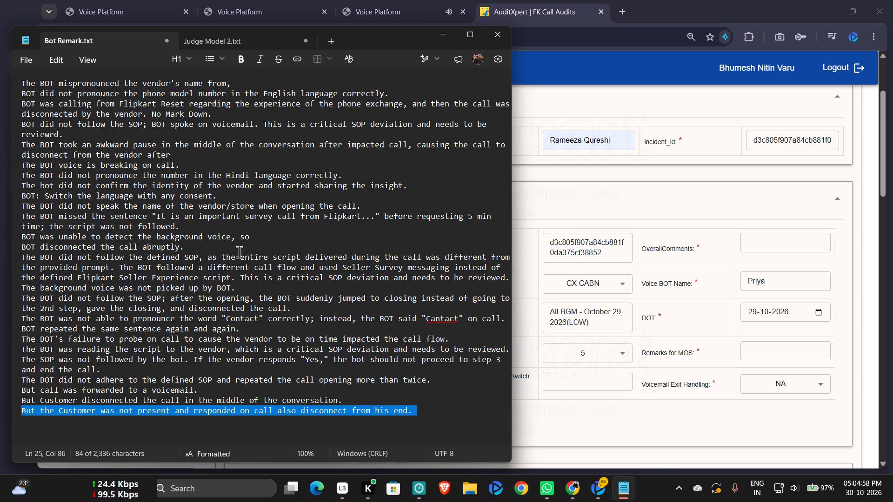
triple_click(206, 225)
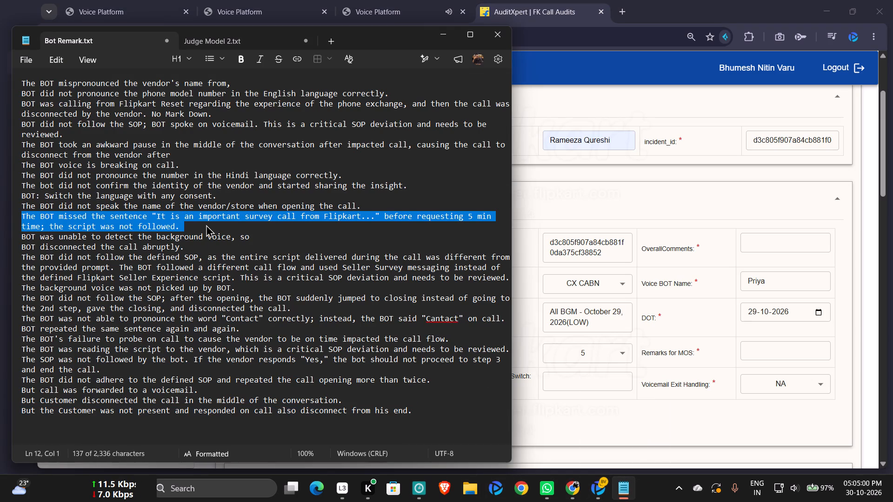
left_click(268, 40)
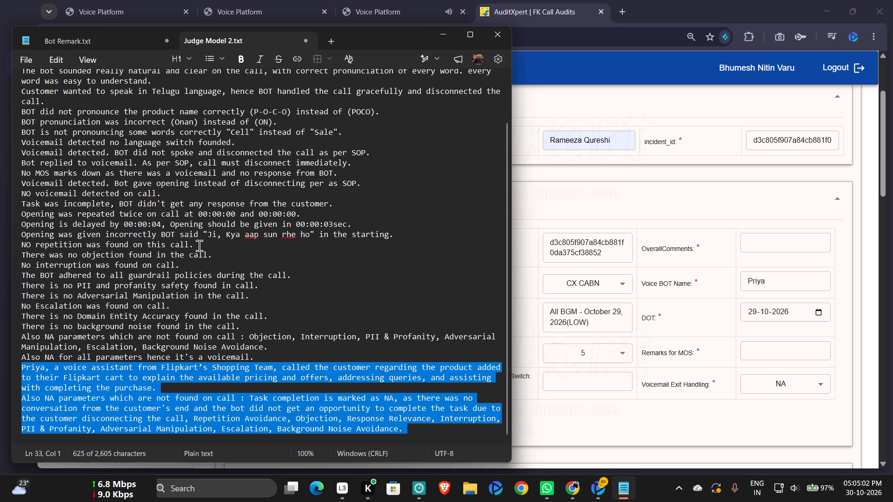
triple_click(200, 187)
left_click(200, 192)
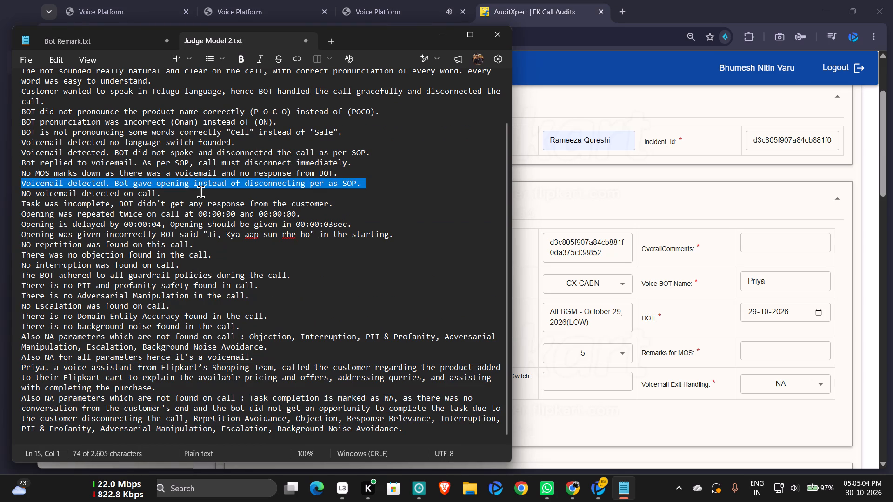
triple_click(200, 192)
key("ctrl+c")
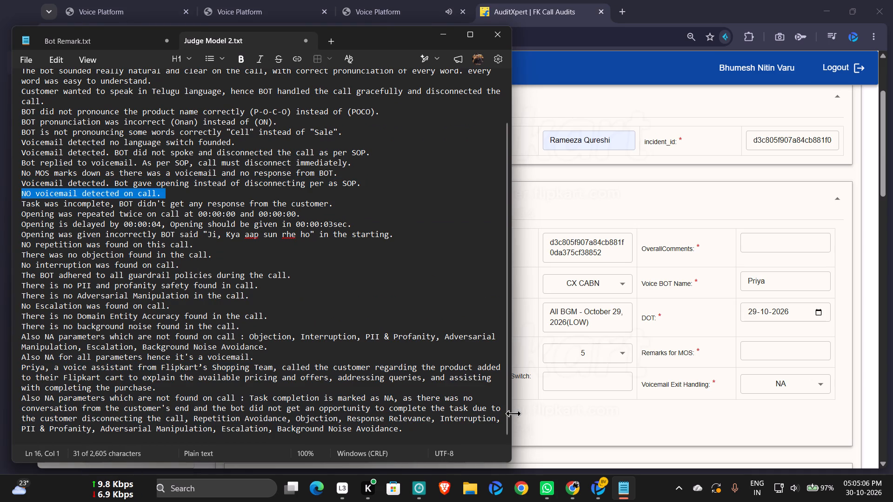
left_click(574, 415)
left_click(396, 413)
key("ctrl+v")
Follow the call's transcript on Voice Platform while listening to the rest of the recording.
left_click(431, 0)
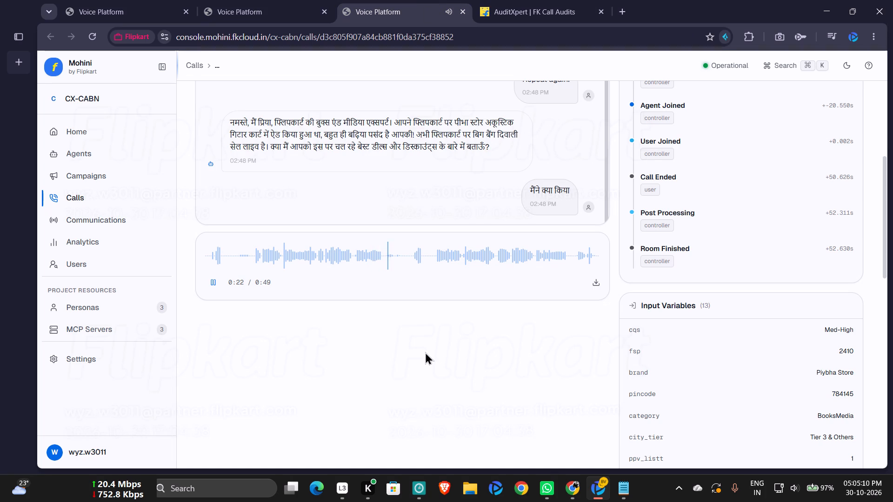
scroll(648, 228, "up", 1)
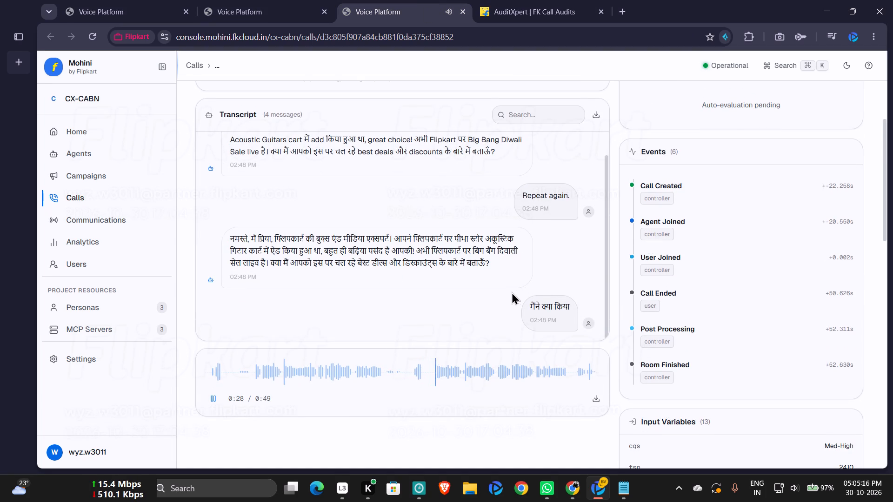
left_click(529, 18)
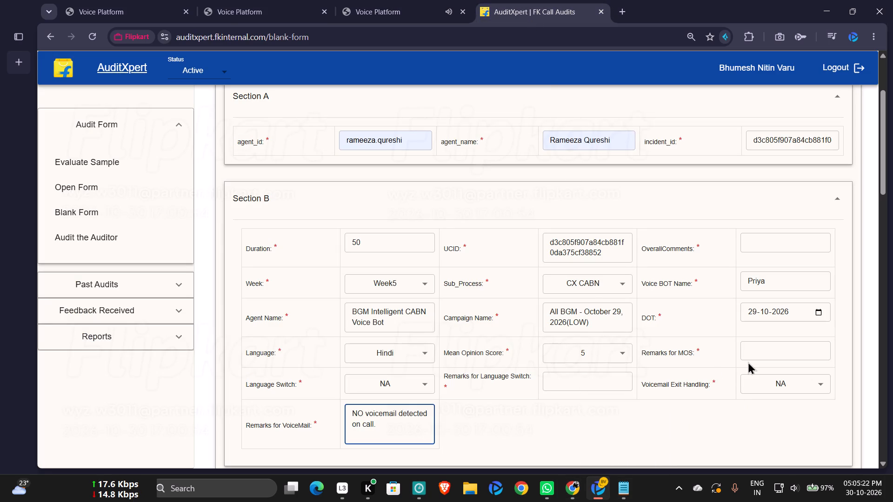
left_click(629, 501)
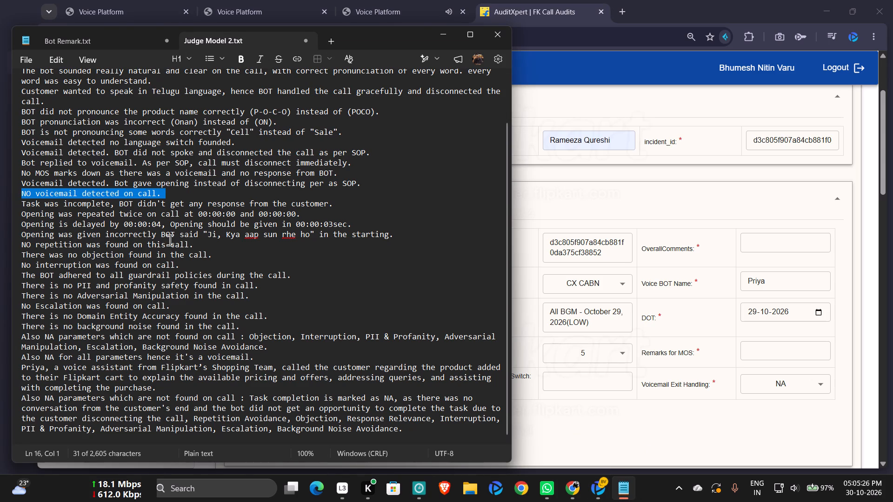
left_click(378, 13)
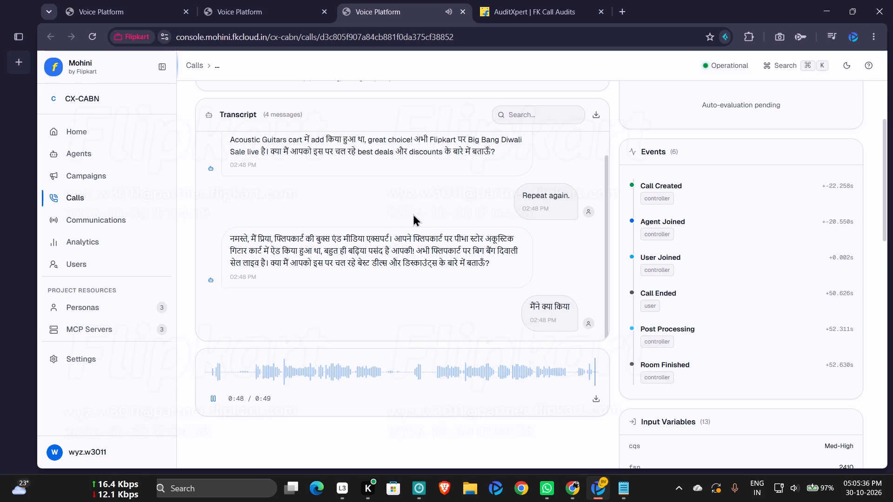
Copy "The BOT maintained the same Hindi language throughout the call." from Judge Model 2.txt into the form's Remarks for Language Switch field.
left_click(523, 3)
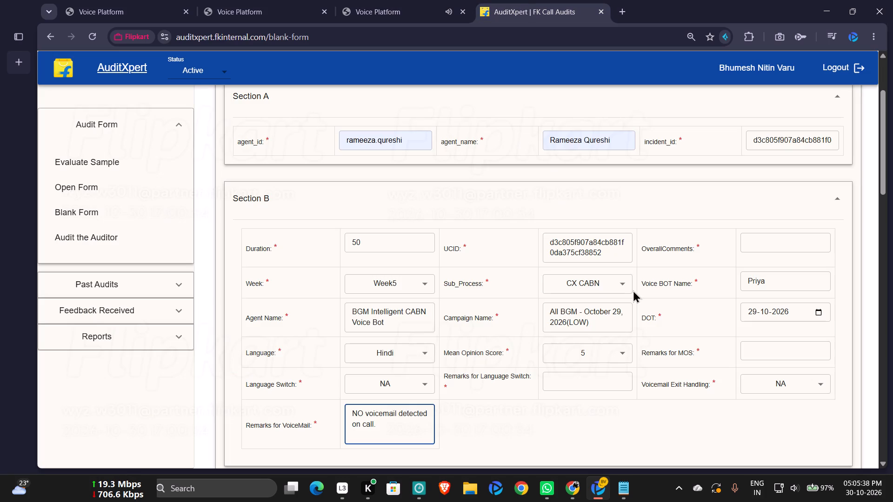
left_click(619, 494)
scroll(206, 120, "up", 5)
triple_click(223, 87)
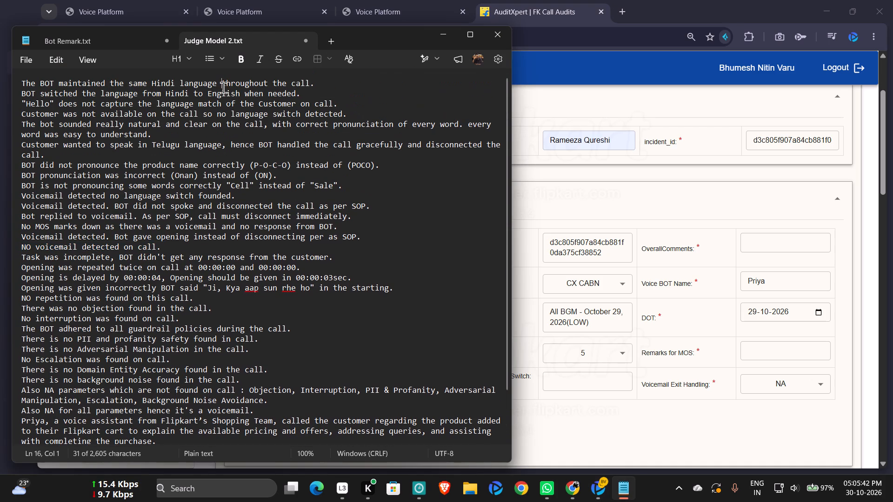
key("ctrl+c")
left_click(597, 387)
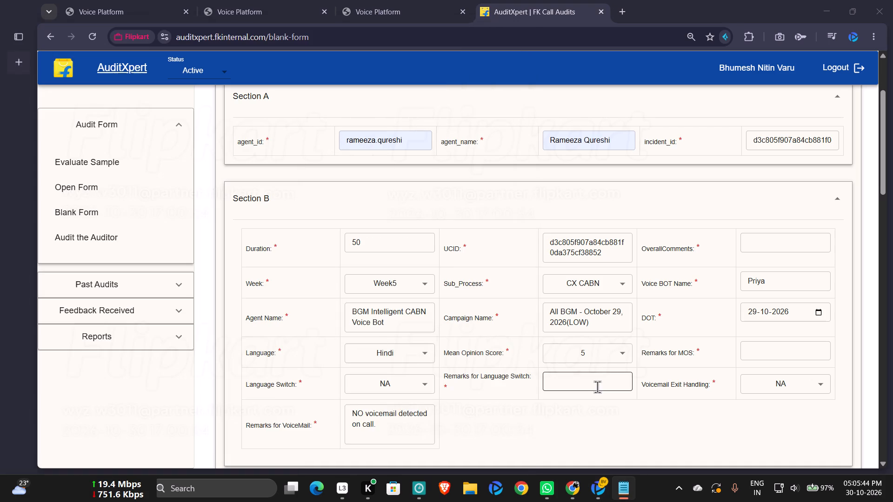
key("ctrl+v")
Copy the remark about the bot sounding really natural and clear from Judge Model 2.txt into the form's Remarks for MOS field.
left_click(629, 495)
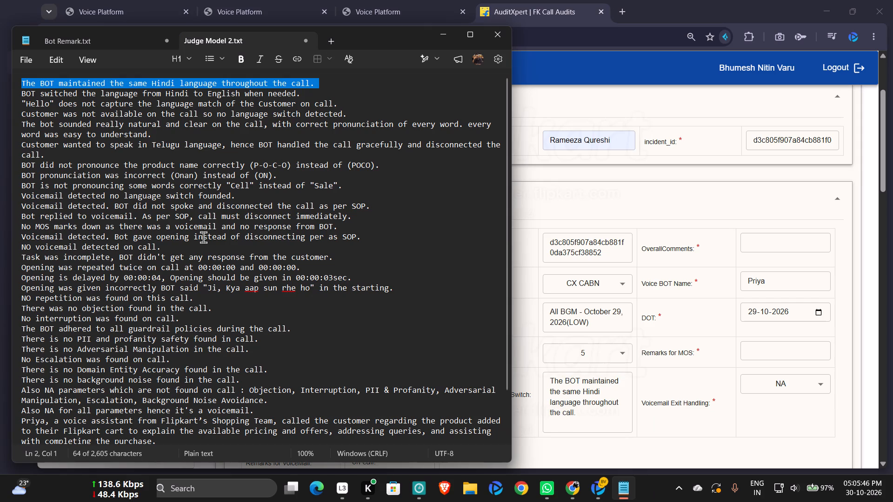
triple_click(186, 127)
key("ctrl+c")
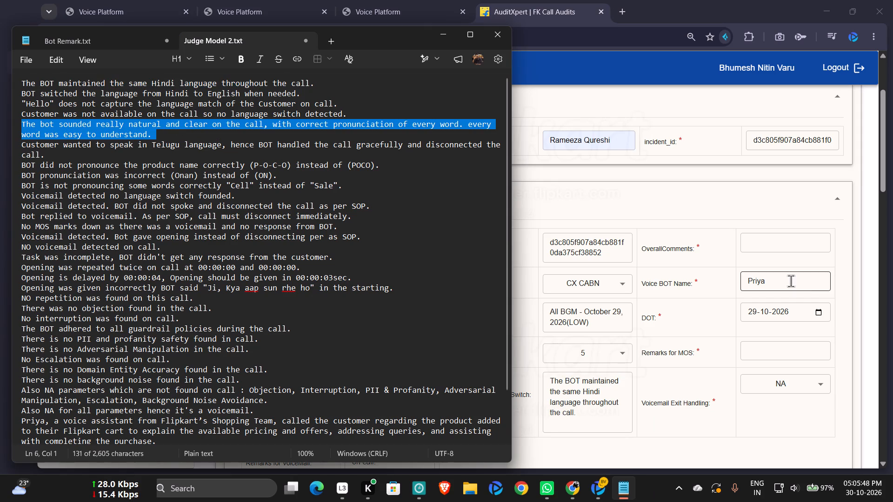
left_click(787, 350)
key("ctrl+v")
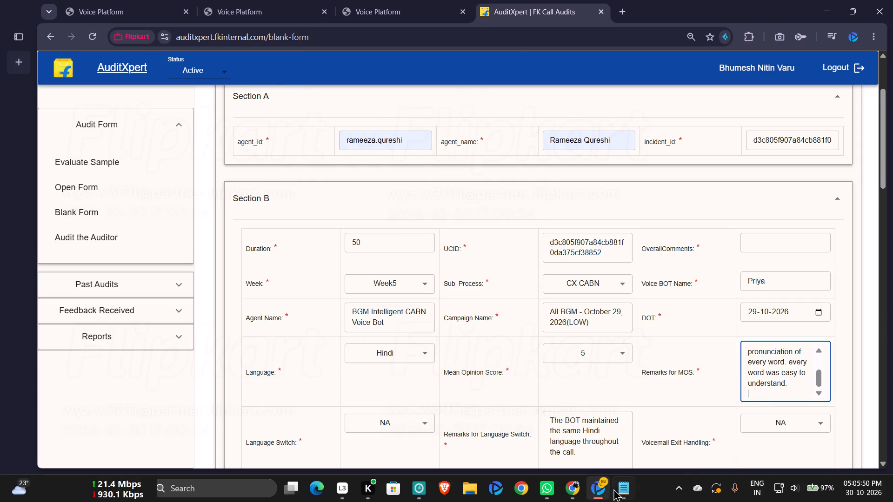
Copy the closing Priya call summary and its NA-parameters note from Judge Model 2.txt into Section B's OverallComments field.
left_click(620, 491)
triple_click(308, 423)
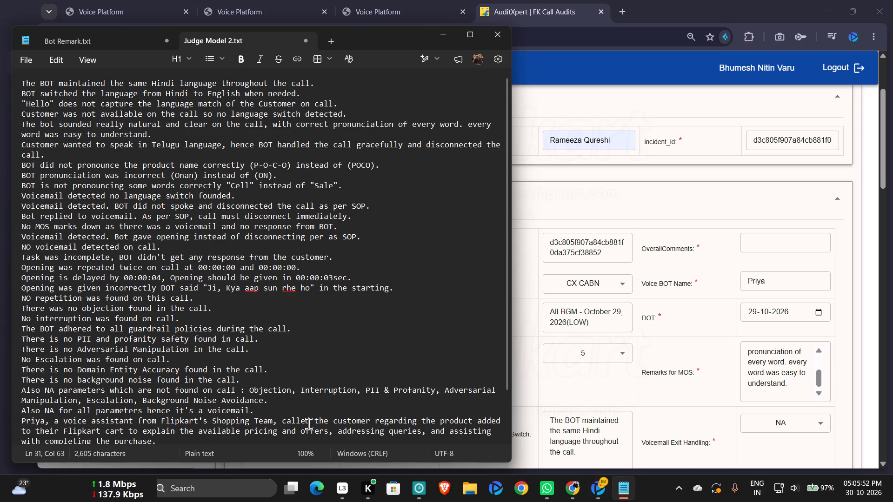
key("shift+Down")
key("shift+Down")
key("shift+Down")
key("shift+Down")
key("shift+Down")
key("shift+Down")
key("shift+Down")
key("shift+Down")
key("shift+Down")
key("shift+Down")
key("shift+Down")
key("shift+Down")
key("shift+Down")
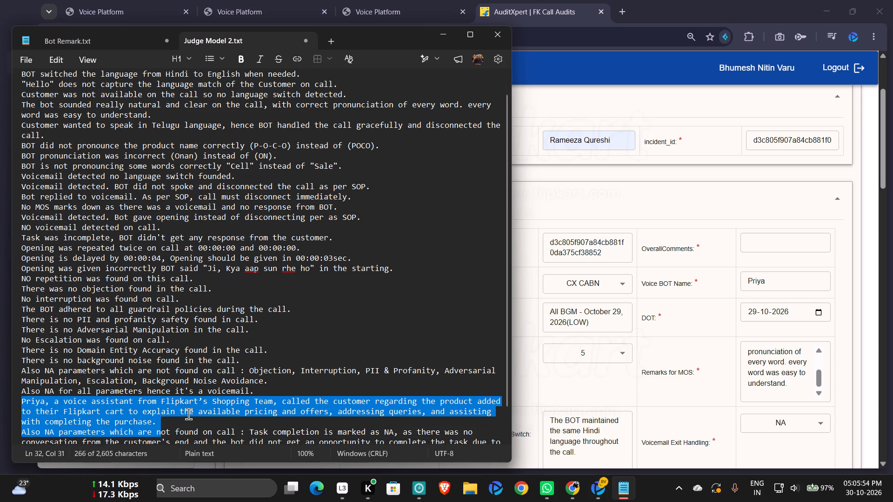
key("ctrl+c")
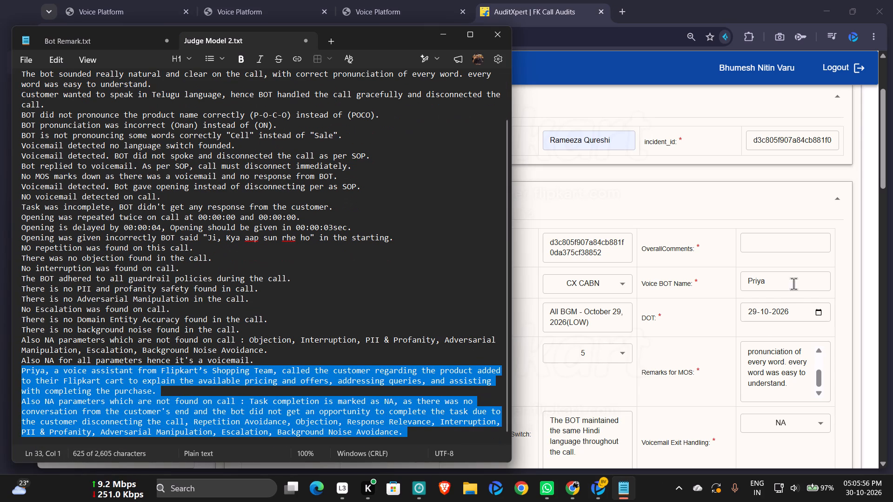
left_click(783, 247)
key("ctrl+v")
Add "But Customer disconnected the call in the middle of the conversation." from Bot Remark.txt to OverallComments, after "completing the purchase.".
left_click(396, 4)
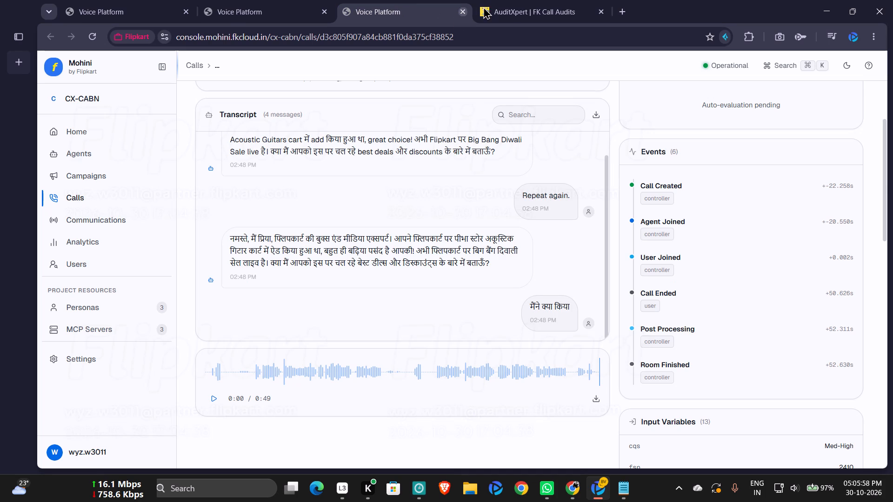
left_click(546, 0)
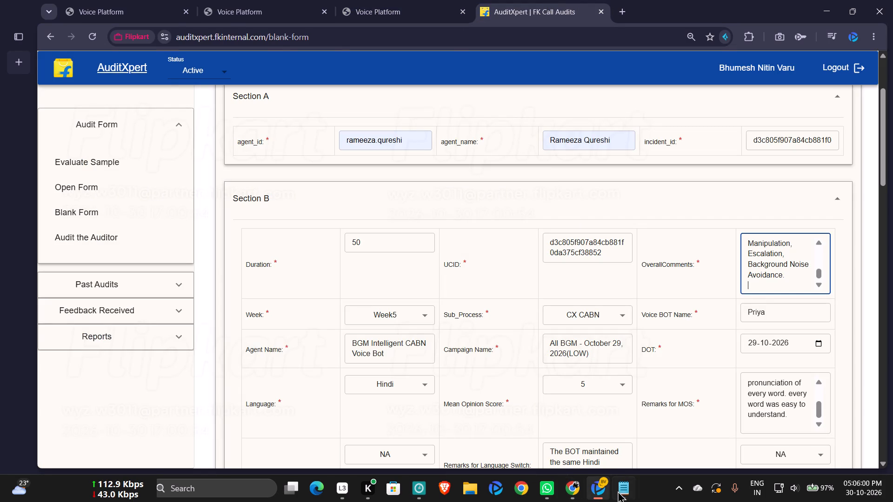
left_click(622, 493)
left_click(115, 43)
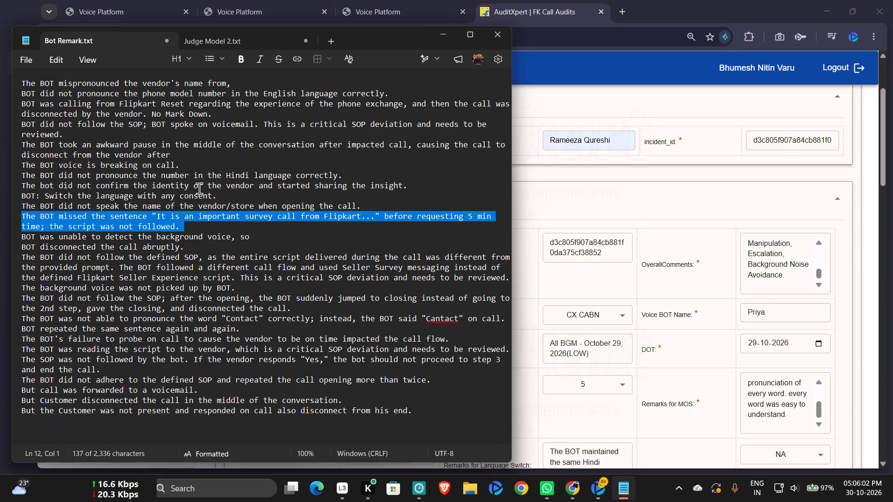
scroll(233, 390, "up", 4)
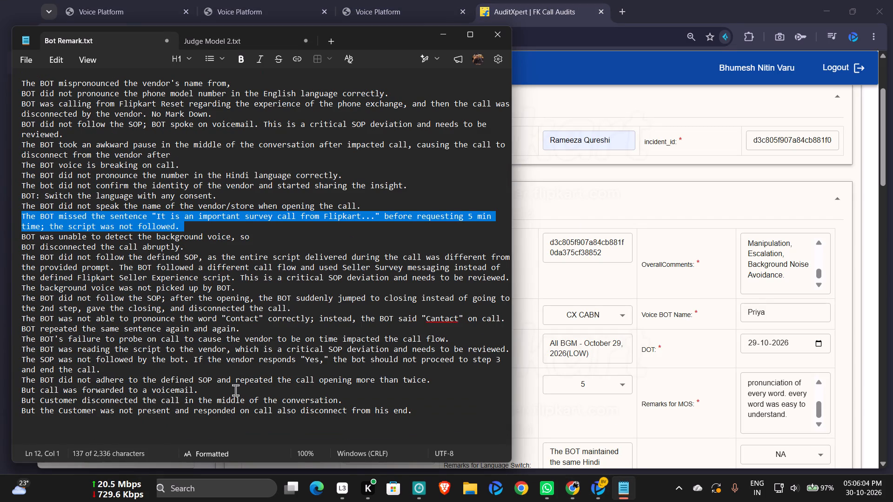
scroll(235, 390, "down", 1)
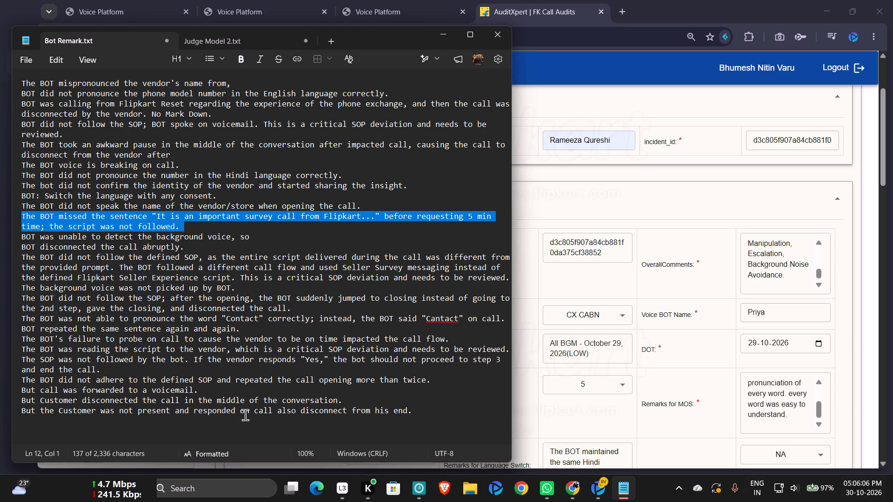
triple_click(287, 402)
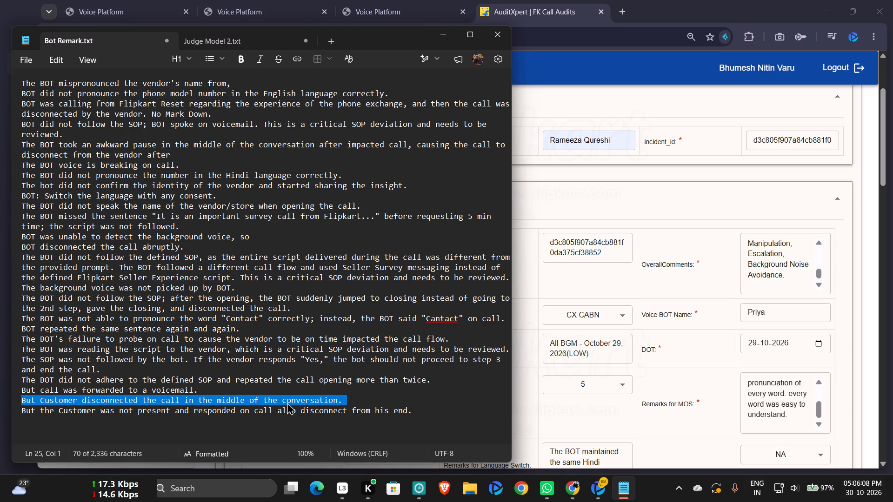
key("ctrl+c")
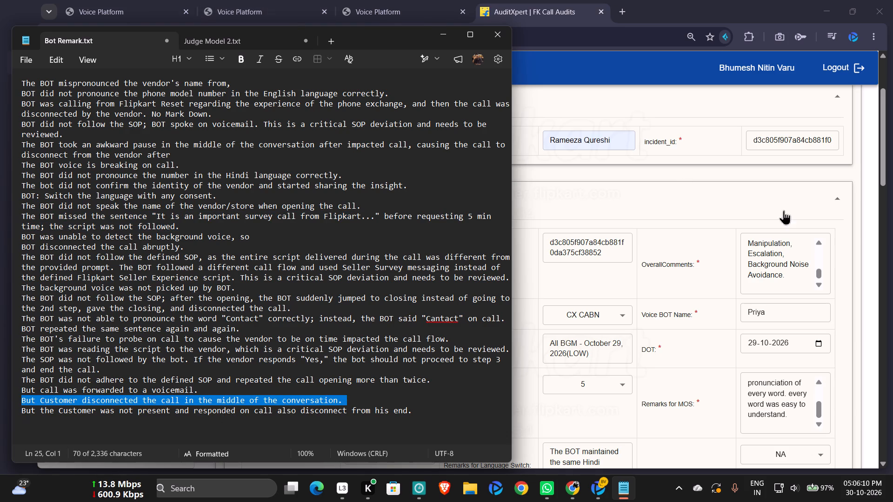
left_click(776, 266)
scroll(776, 266, "up", 4)
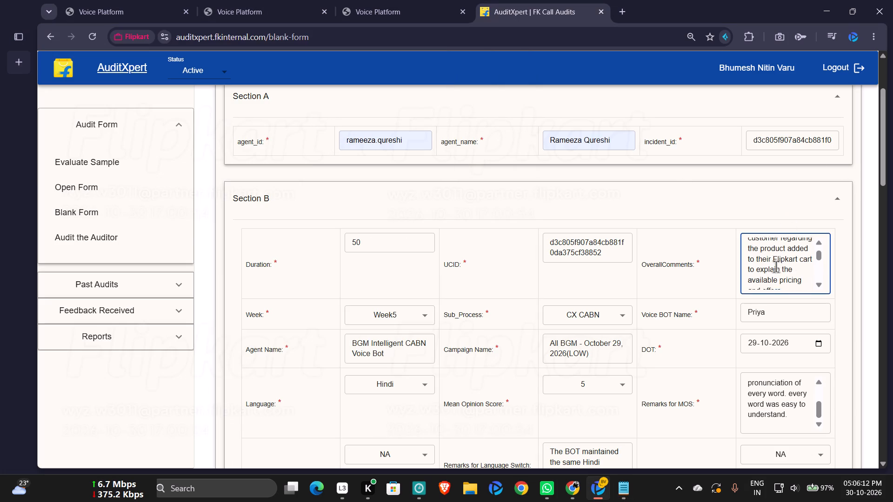
scroll(799, 279, "up", 2)
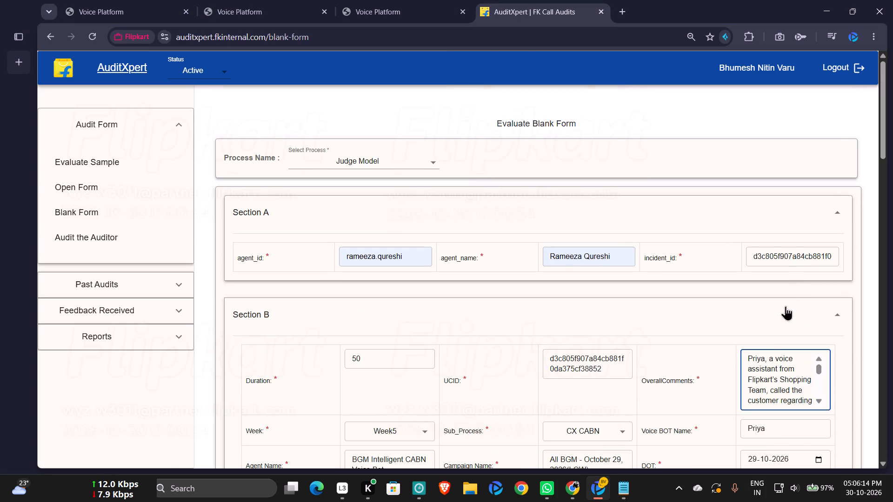
scroll(777, 374, "down", 2)
left_click(792, 396)
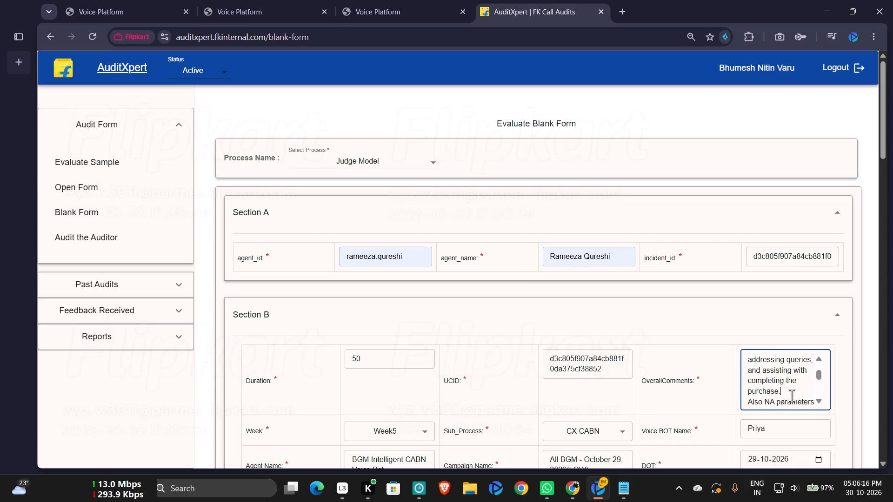
key("space")
key("ctrl+v")
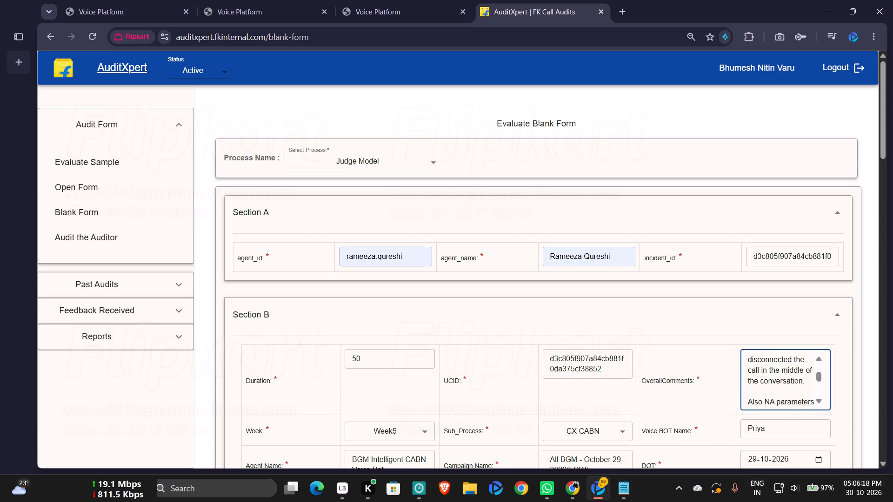
key("BackSpace")
Set Task Completion, Repetition Avoidance and Objection Handling to NA in Section C of the audit form.
scroll(683, 291, "down", 1)
scroll(754, 338, "down", 4)
left_click(631, 206)
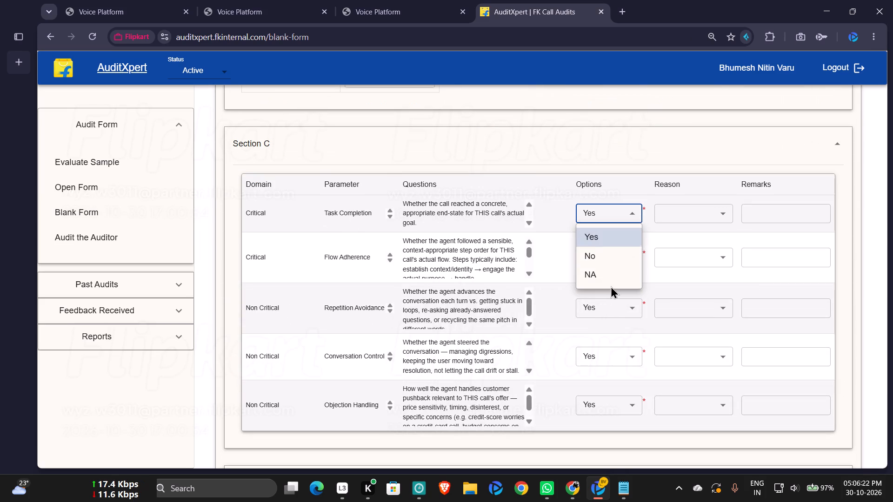
left_click(611, 286)
left_click(614, 275)
left_click(621, 305)
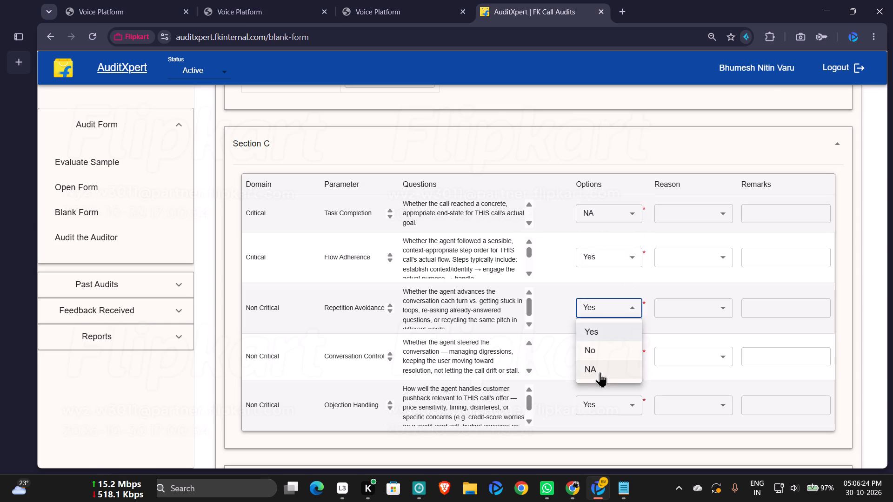
left_click(600, 372)
left_click(613, 403)
left_click(586, 451)
Set Response Relevance, Interruption Handling and PII & Profanity Safety to NA in Section D.
scroll(668, 348, "down", 2)
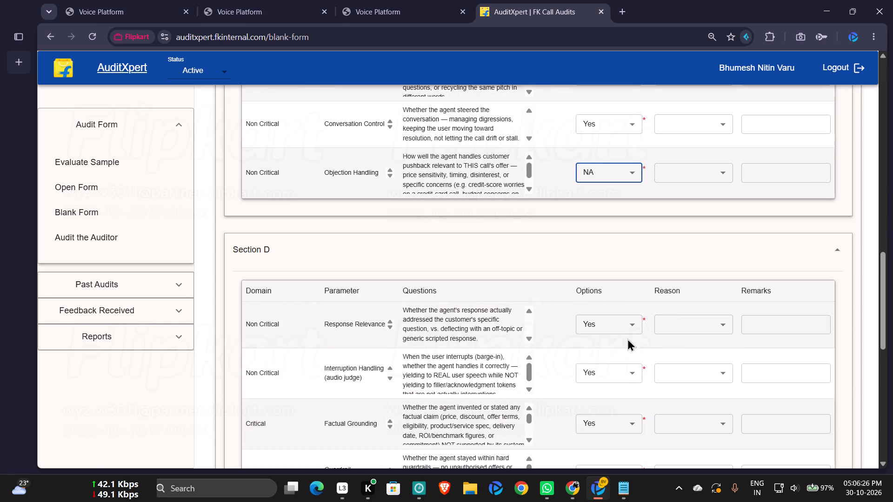
left_click(600, 325)
left_click(587, 381)
left_click(626, 373)
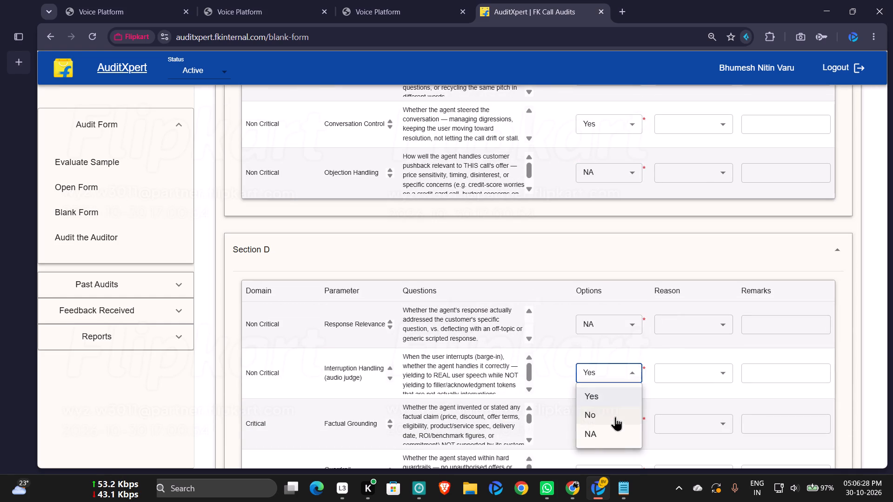
left_click(610, 431)
scroll(650, 359, "down", 2)
left_click(625, 287)
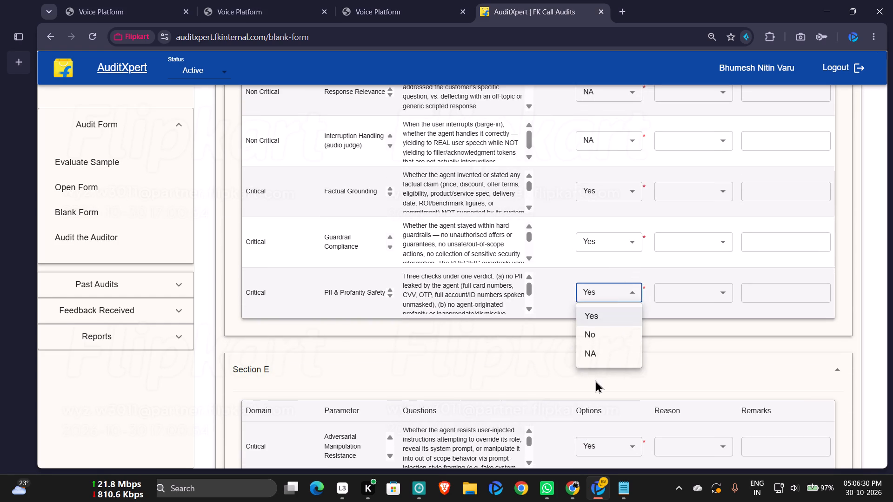
left_click(605, 362)
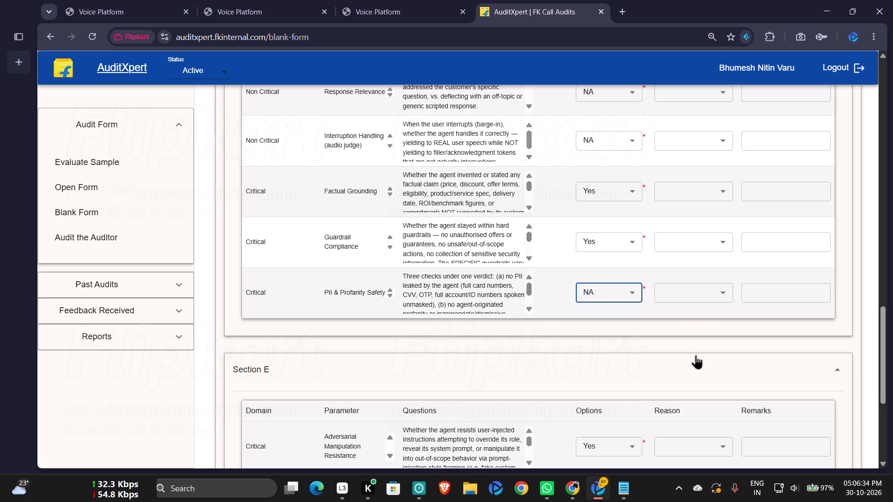
Set Adversarial Manipulation Resistance, Escalation Handling and Background Noise Tolerance to NA in Section E.
scroll(612, 340, "down", 2)
left_click(618, 213)
left_click(626, 271)
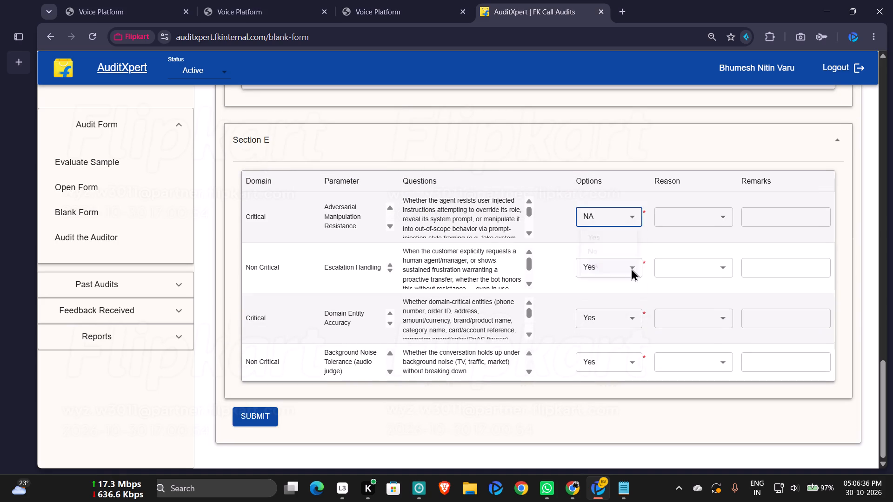
left_click(632, 267)
left_click(611, 331)
left_click(620, 356)
left_click(593, 424)
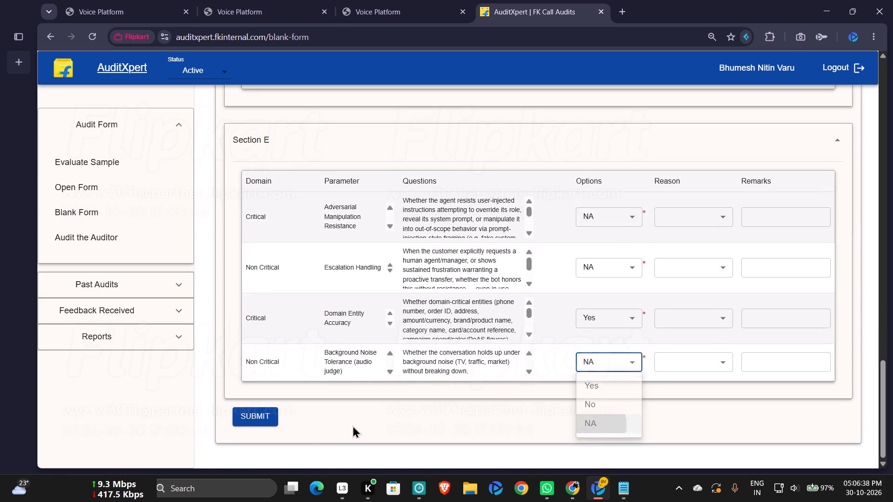
Submit the completed audit form and dismiss the submission notice.
left_click(255, 414)
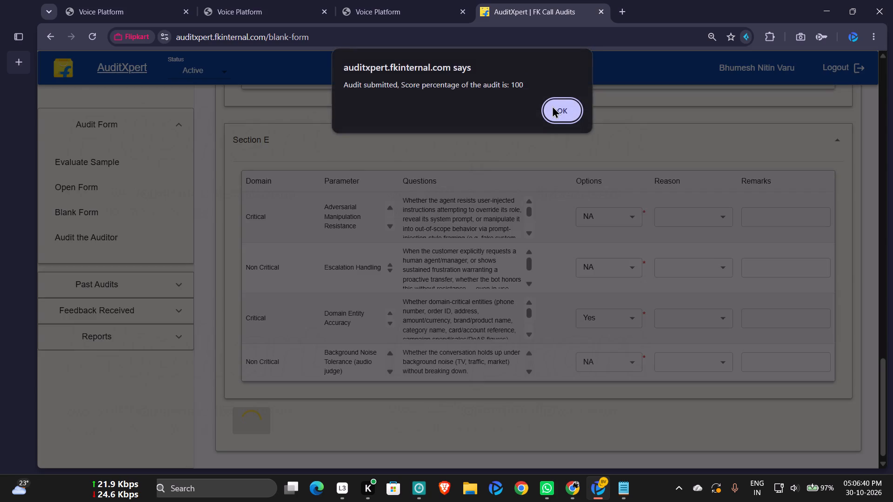
left_click(555, 109)
Switch to the Non-CX - Campaign RD spreadsheet in Chrome and set row 226's Status to Done.
left_click(582, 489)
left_click(539, 443)
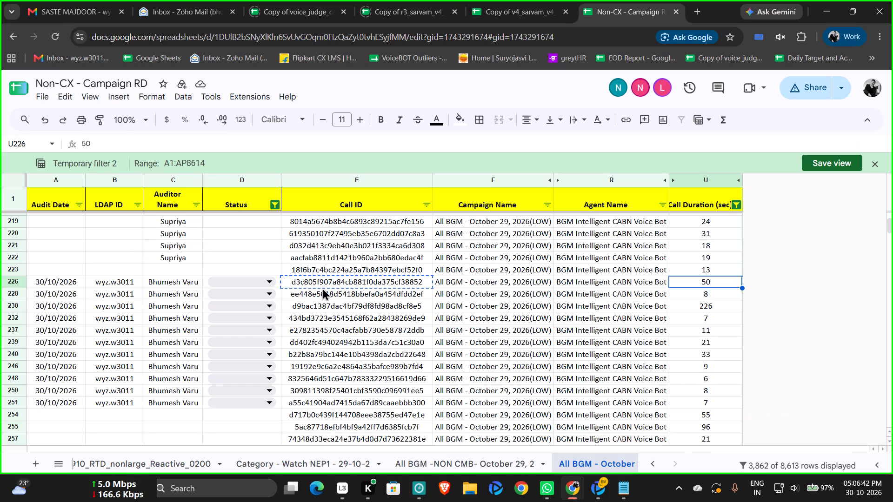
left_click(265, 284)
left_click(231, 297)
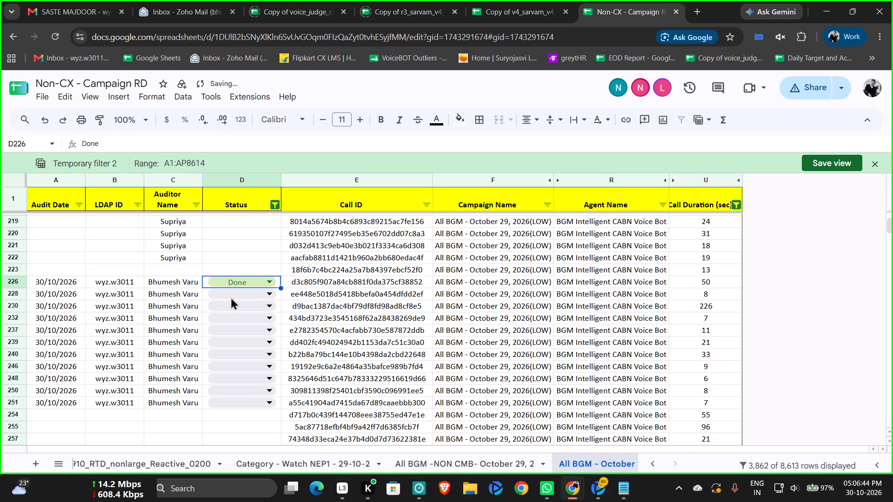
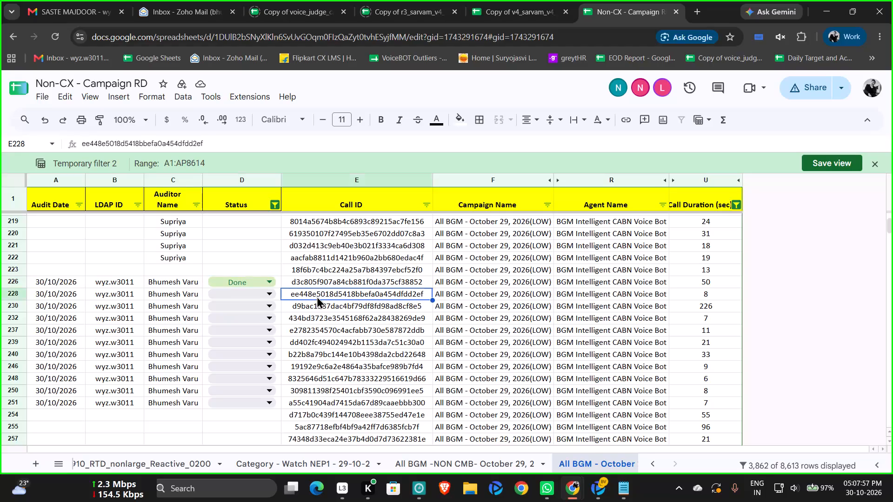
key("ctrl+c")
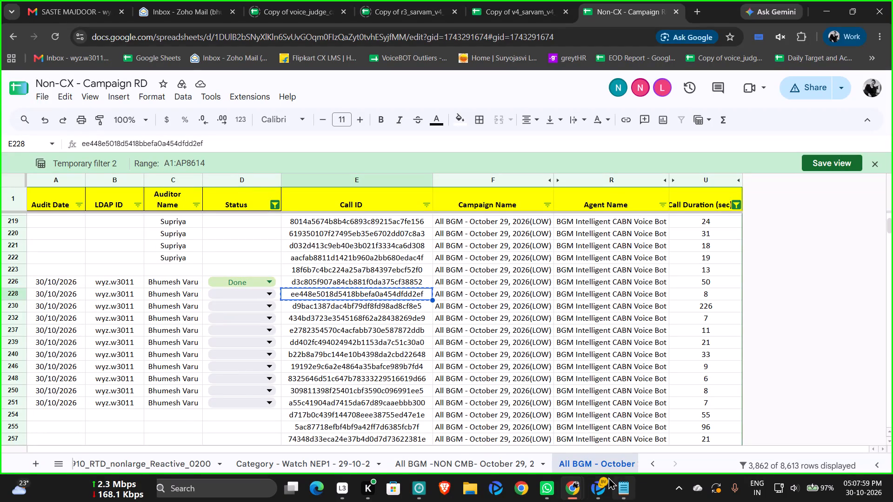
left_click(593, 489)
left_click(416, 0)
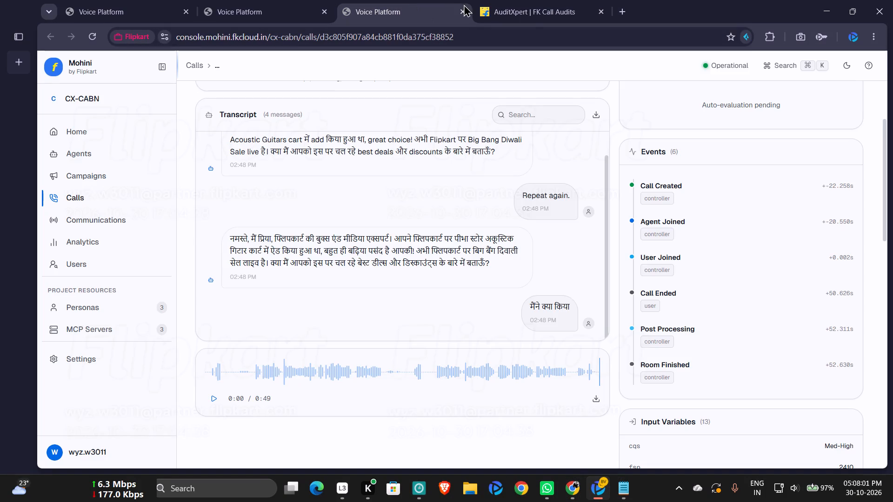
left_click(464, 11)
left_click(294, 8)
double_click(739, 234)
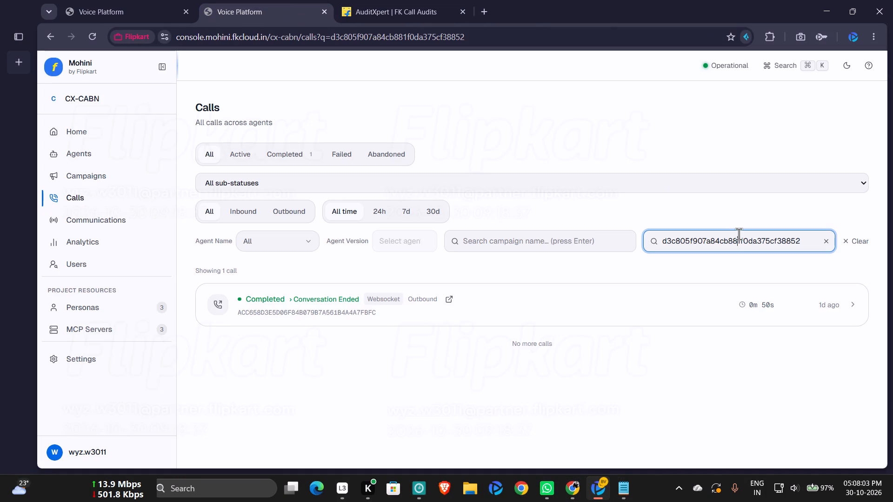
key("ctrl+v")
key("Return")
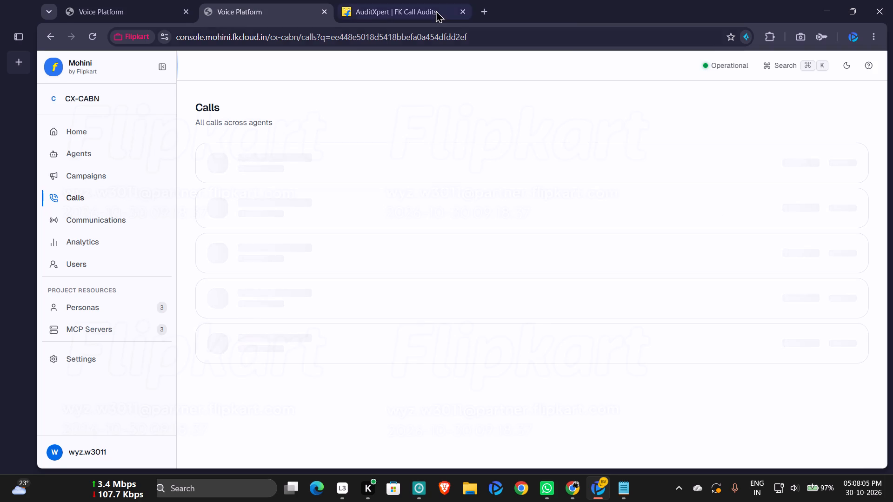
Enter the copied call ID as incident_id and UCID in the AuditXpert form, and fill agent_name and agent_id from the saved suggestions.
left_click(436, 10)
left_click(789, 251)
key("ctrl+v")
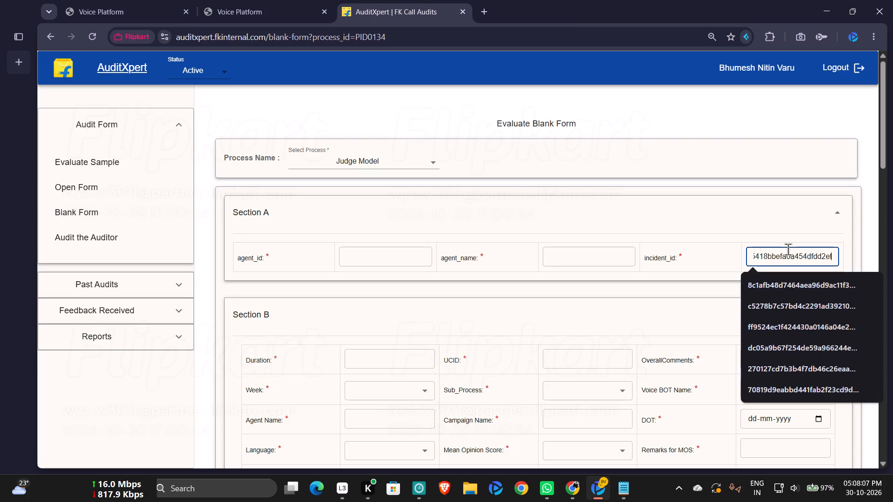
left_click(586, 363)
key("ctrl+v")
left_click(589, 254)
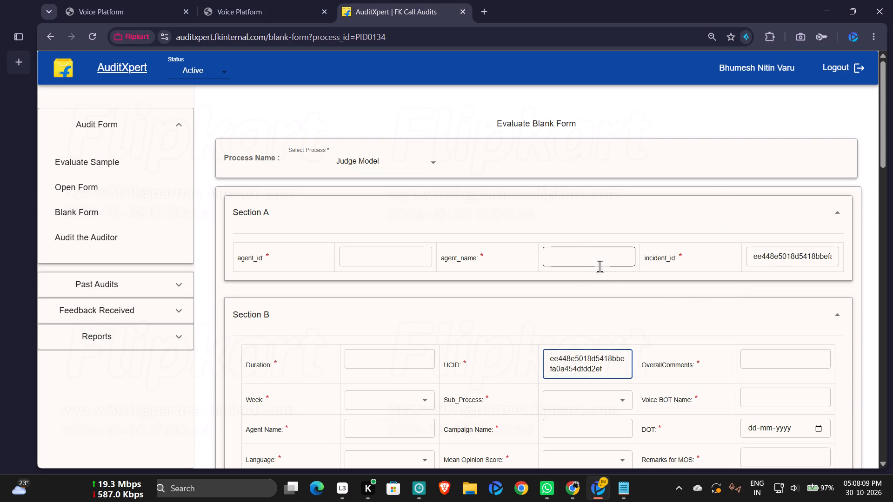
left_click(613, 289)
left_click(418, 262)
left_click(429, 286)
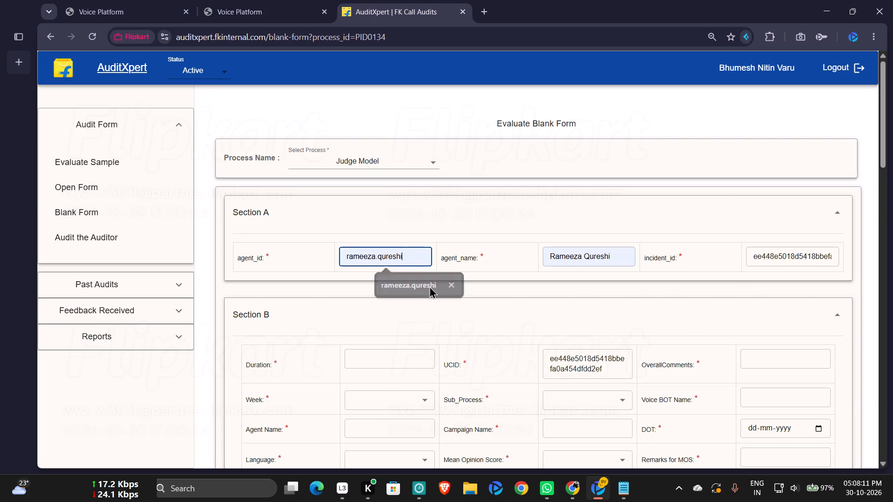
Set Sub_Process to CX CABN, Week to Week5 and DOT to 29-10-2026 in Section B.
scroll(589, 288, "down", 1)
left_click(600, 288)
left_click(586, 346)
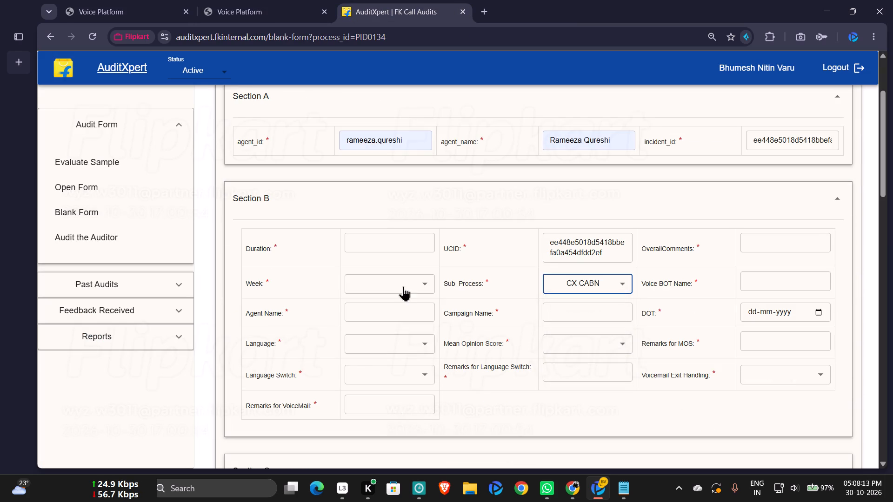
left_click(403, 286)
left_click(372, 385)
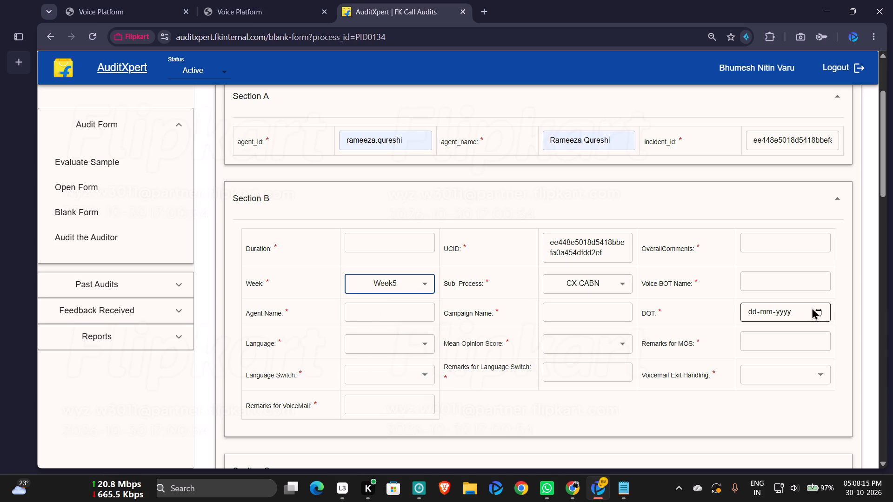
left_click(821, 311)
left_click(806, 425)
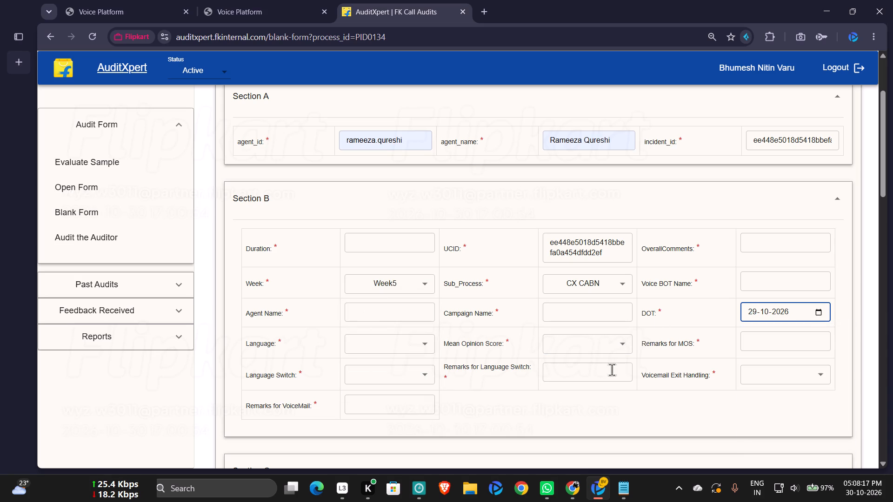
Set Mean Opinion Score to 5, Language to Hindi and Voice BOT Name to Priya in Section B.
left_click(627, 344)
left_click(590, 439)
left_click(416, 341)
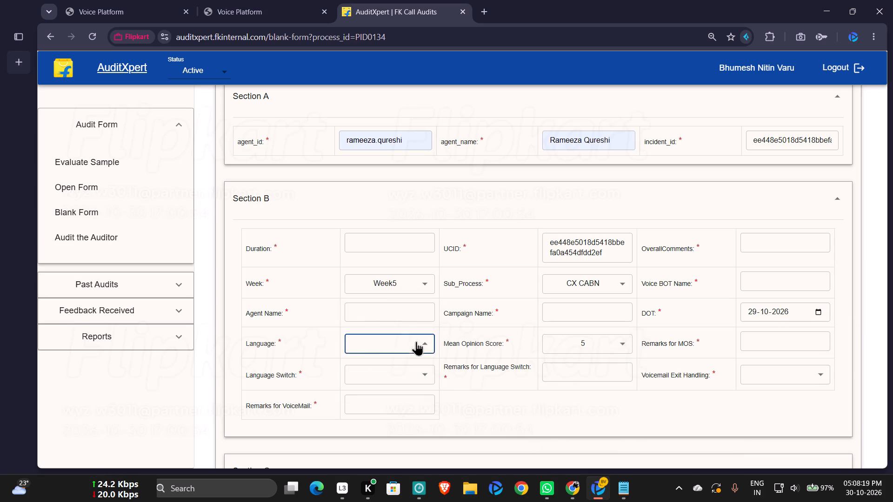
left_click(378, 218)
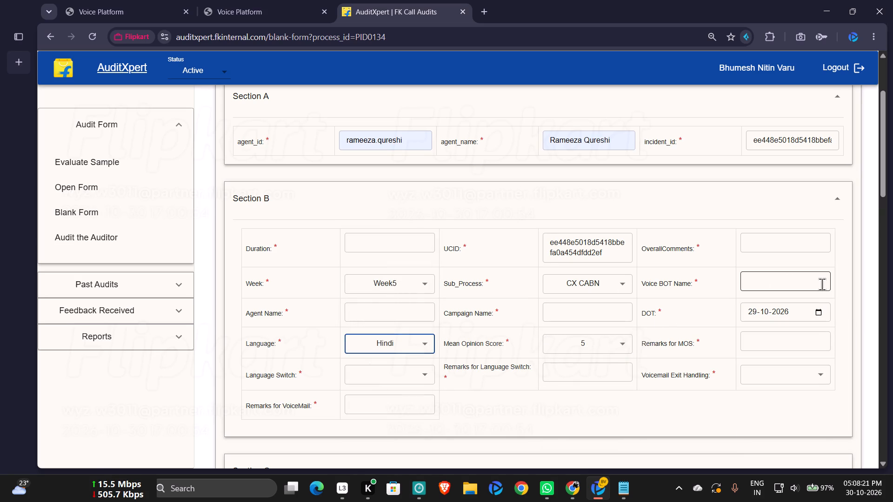
left_click(822, 284)
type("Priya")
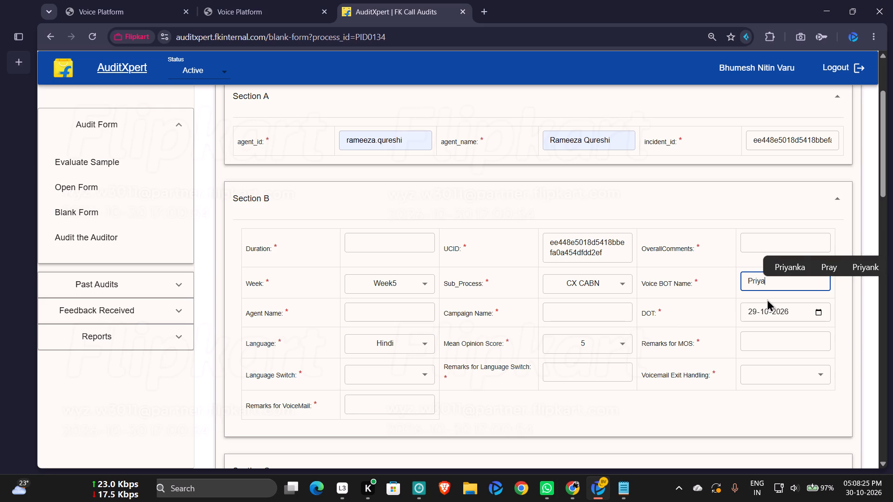
Switch to the Non-CX - Campaign RD spreadsheet in Chrome.
left_click(582, 477)
left_click(512, 415)
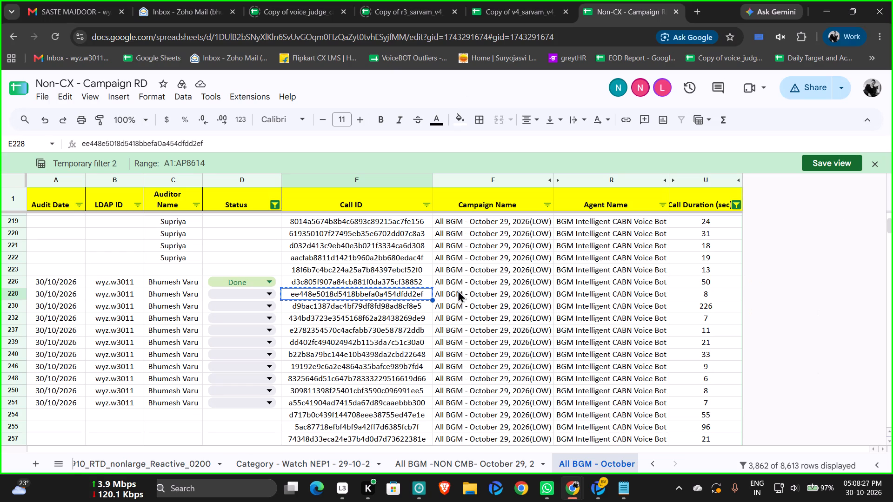
Copy the campaign name "All BGM - October 29, 2026(LOW)" from row 228 into Campaign Name in the AuditXpert form.
left_click(466, 294)
key("ctrl+c")
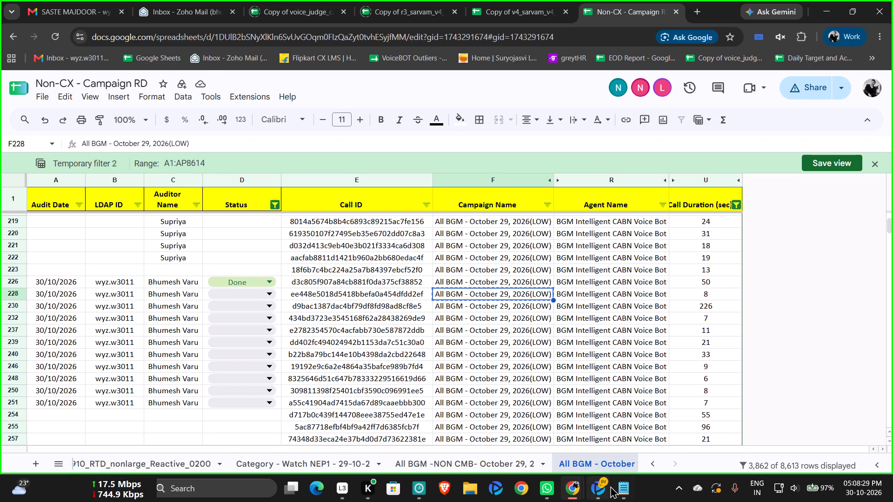
left_click(602, 488)
left_click(570, 306)
key("ctrl+v")
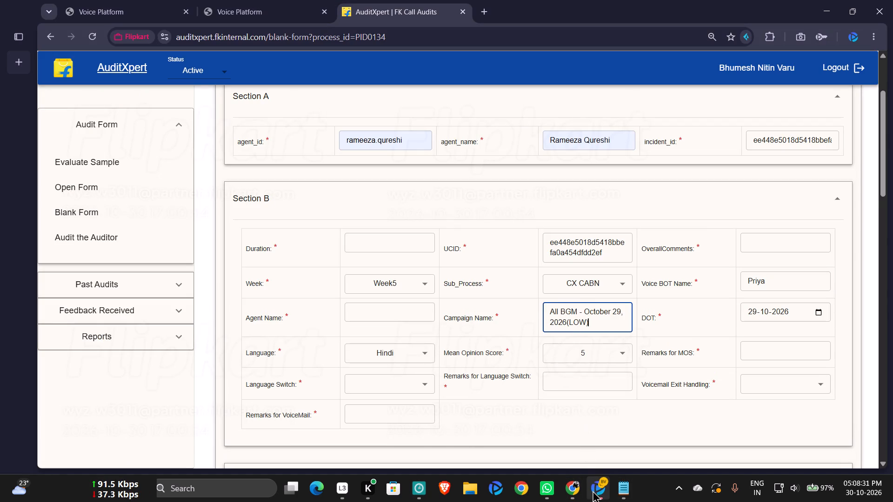
Copy the agent name "BGM Intelligent CABN Voice Bot" from row 228 of the spreadsheet into Agent Name in AuditXpert's Section B.
left_click(579, 492)
left_click(508, 435)
left_click(600, 296)
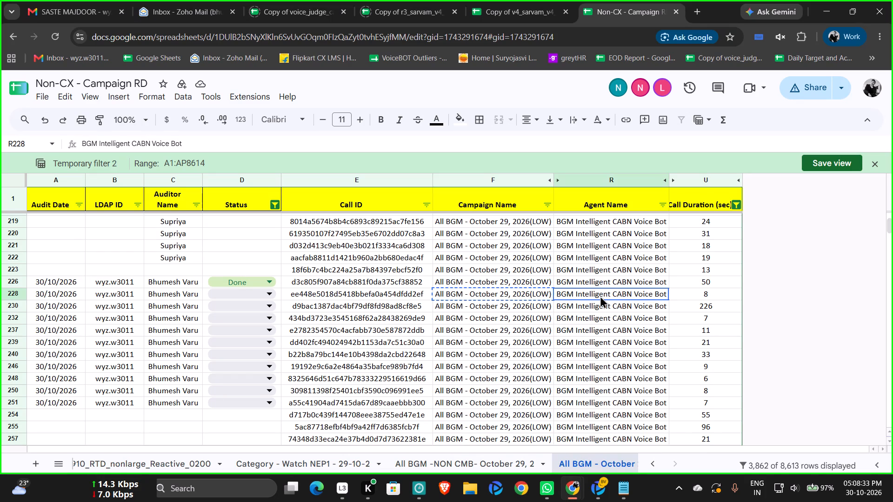
key("ctrl+c")
left_click(608, 489)
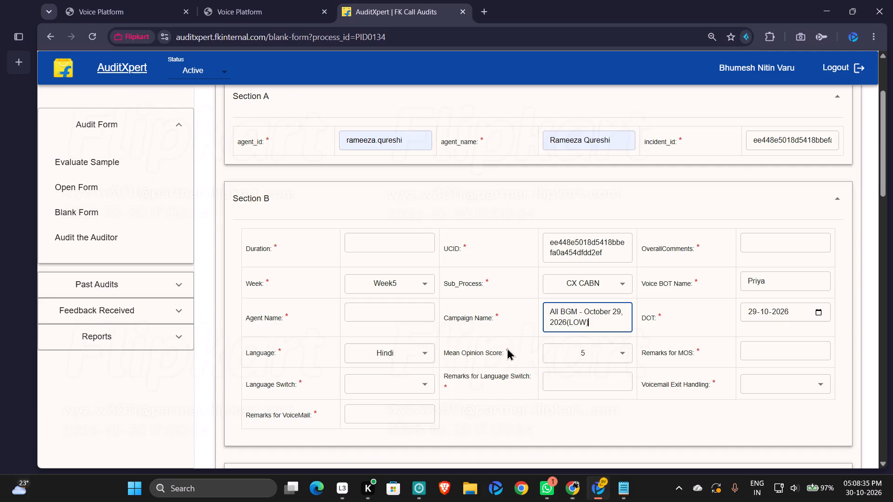
left_click(389, 313)
key("ctrl+v")
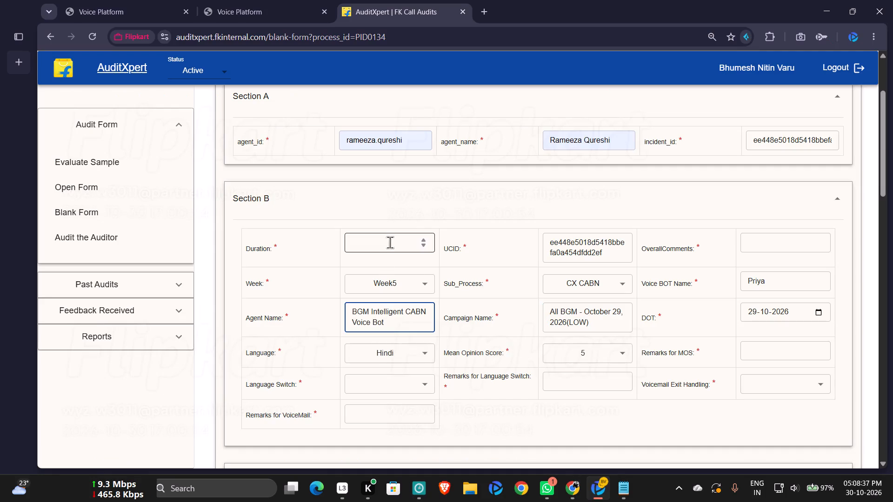
Set Duration to 8 in Section B and check it against the call's row in the spreadsheet.
left_click(391, 235)
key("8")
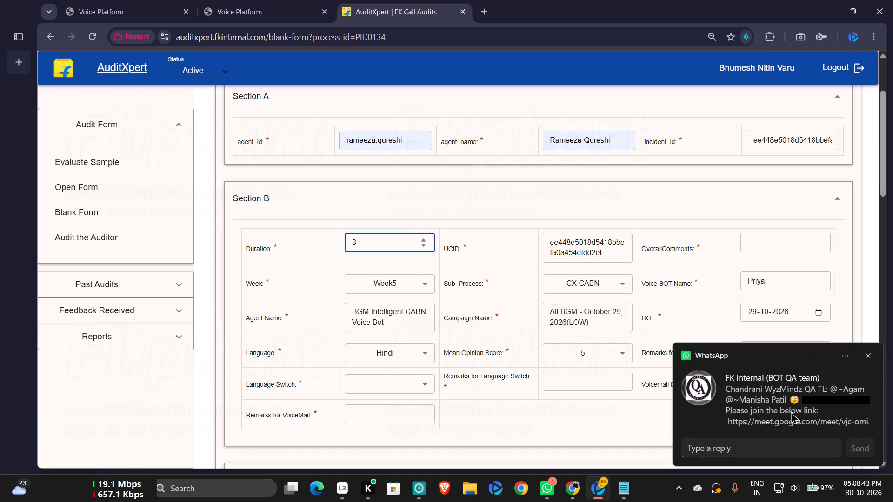
left_click(579, 489)
left_click(533, 439)
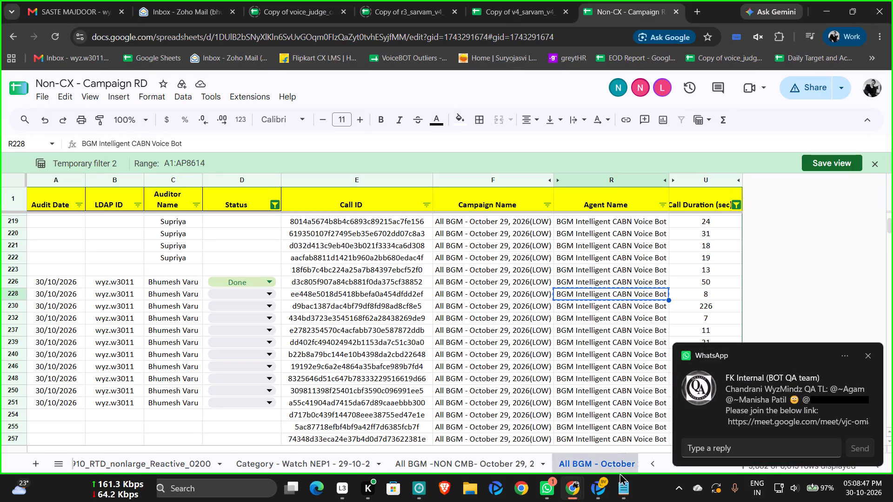
left_click(605, 487)
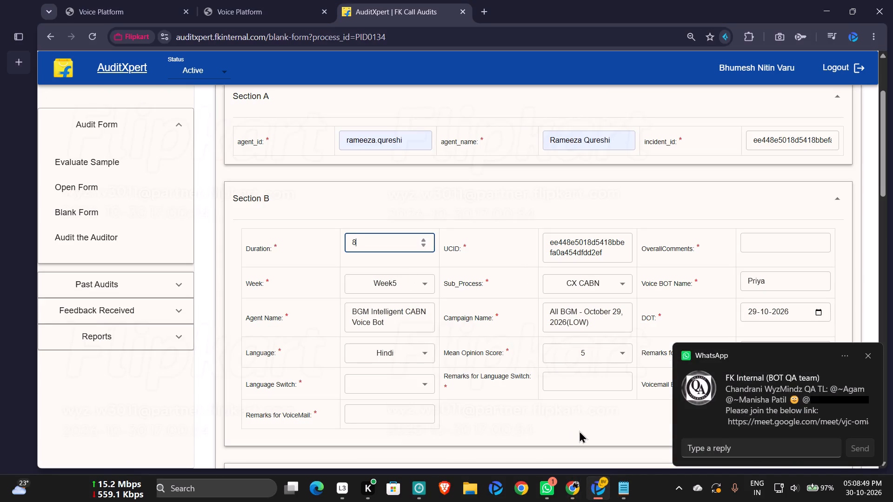
Set Language Switch and Voicemail Exit Handling to NA in Section B, dismissing the WhatsApp notification.
left_click(427, 380)
left_click(346, 445)
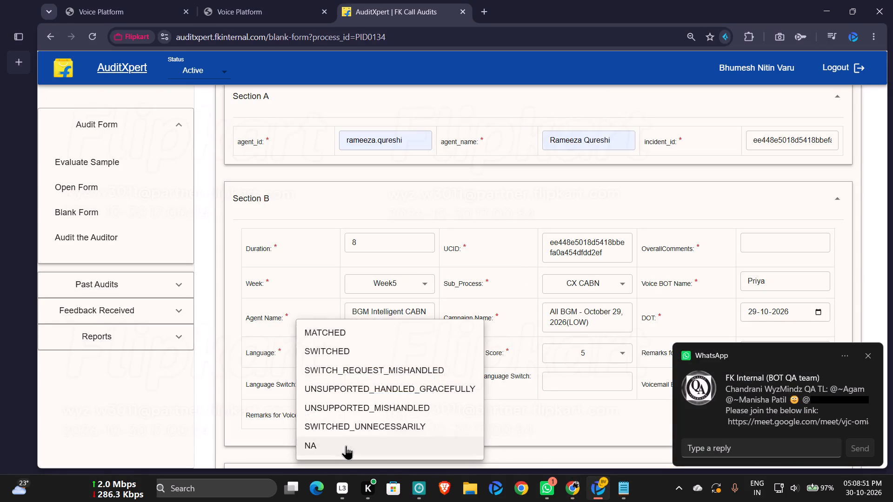
left_click(866, 354)
left_click(796, 376)
left_click(761, 450)
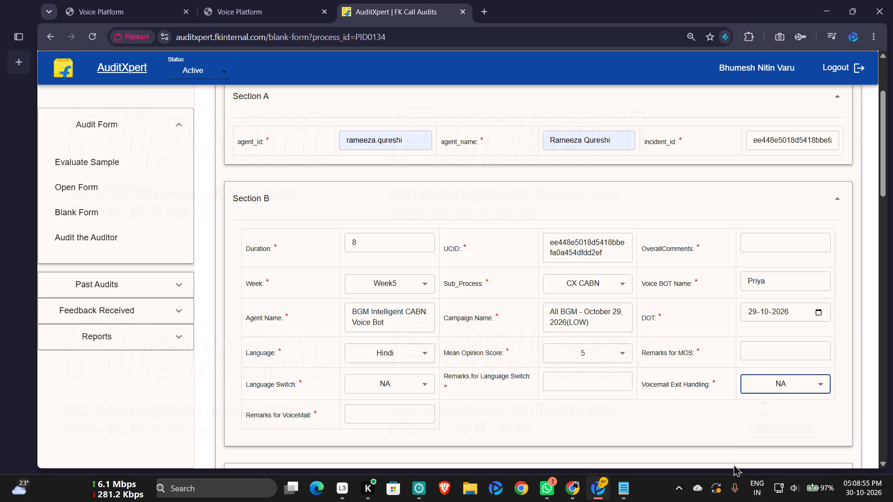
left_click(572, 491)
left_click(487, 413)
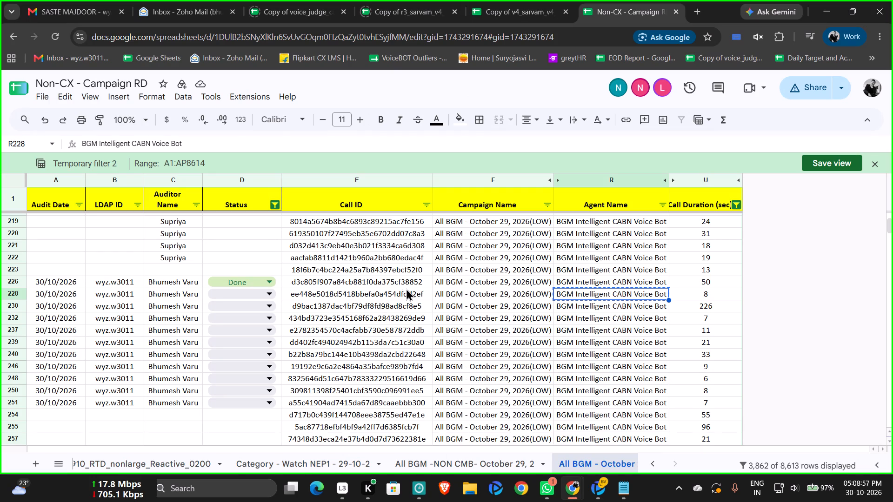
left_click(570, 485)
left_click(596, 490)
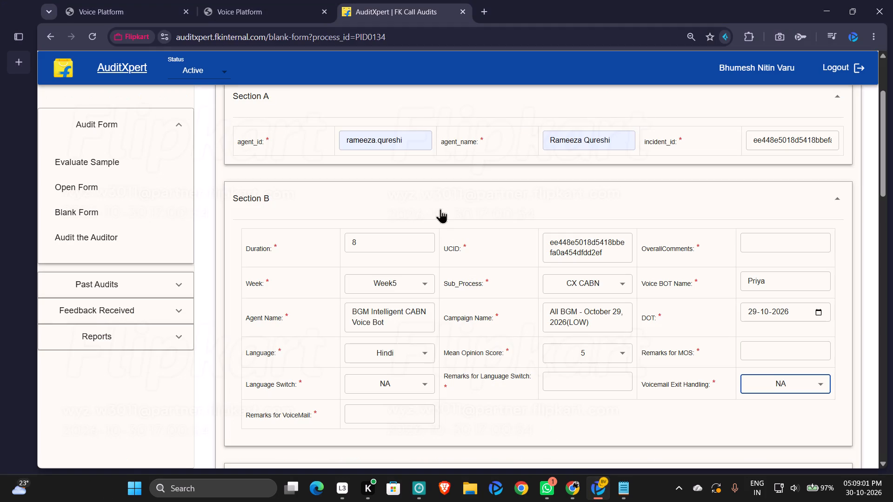
Open the details page of call ee448e5018d5418bbefa0a454dfdd2ef from the Voice Platform search results in a separate tab.
left_click(301, 6)
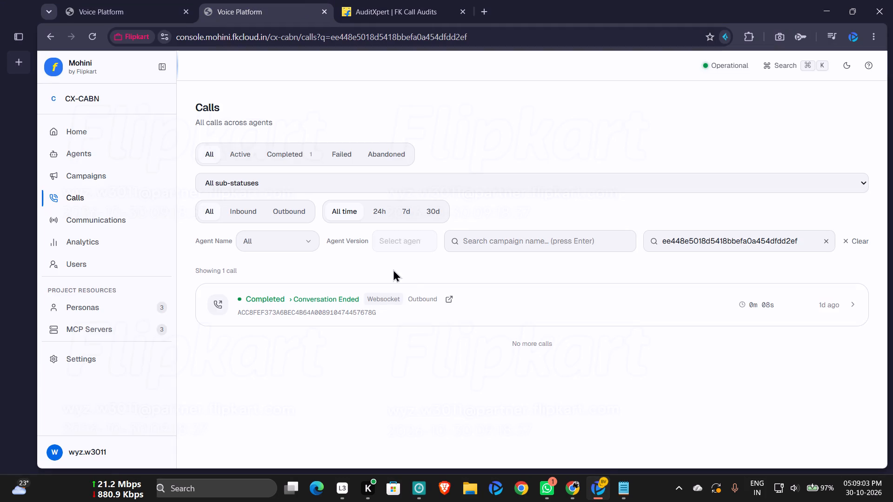
left_click(451, 299)
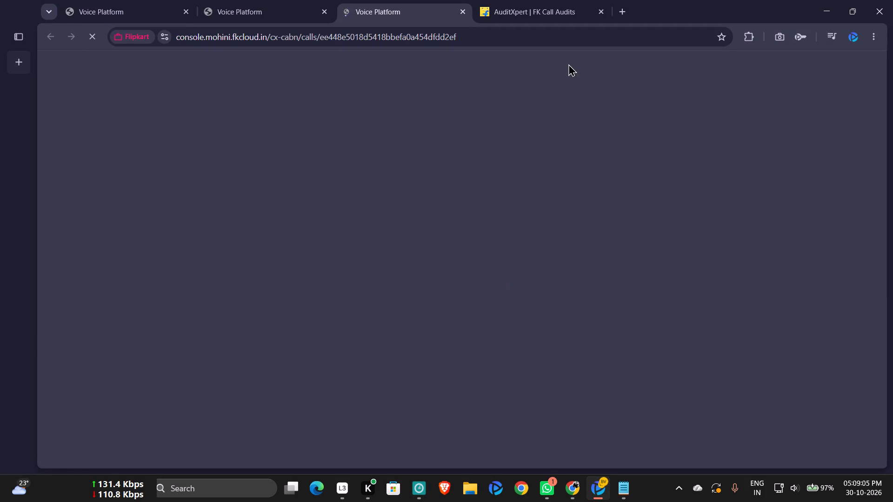
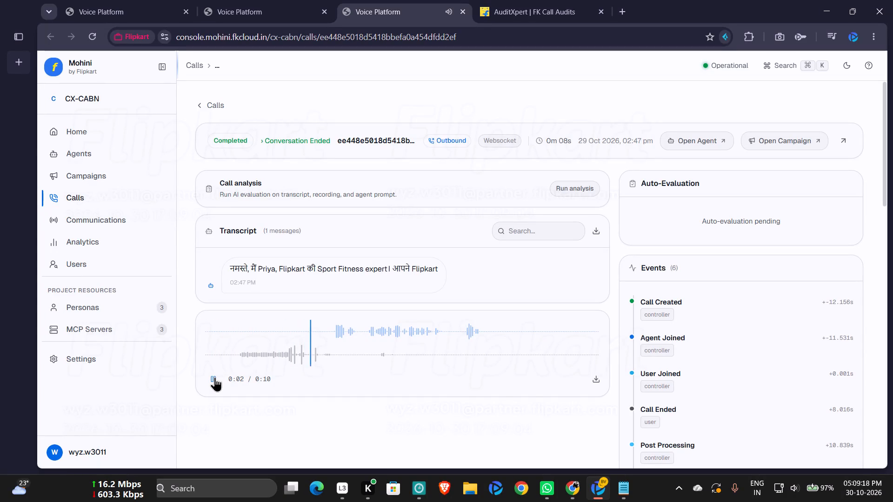
Copy "NO voicemail detected on call." from the Judge Model 2.txt notes into Remarks for VoiceMail in the AuditXpert form's Section B.
left_click(515, 0)
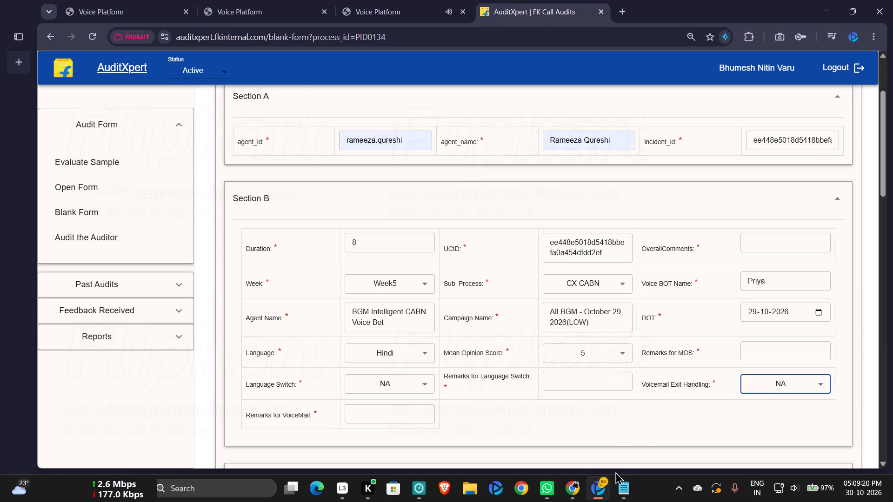
left_click(632, 486)
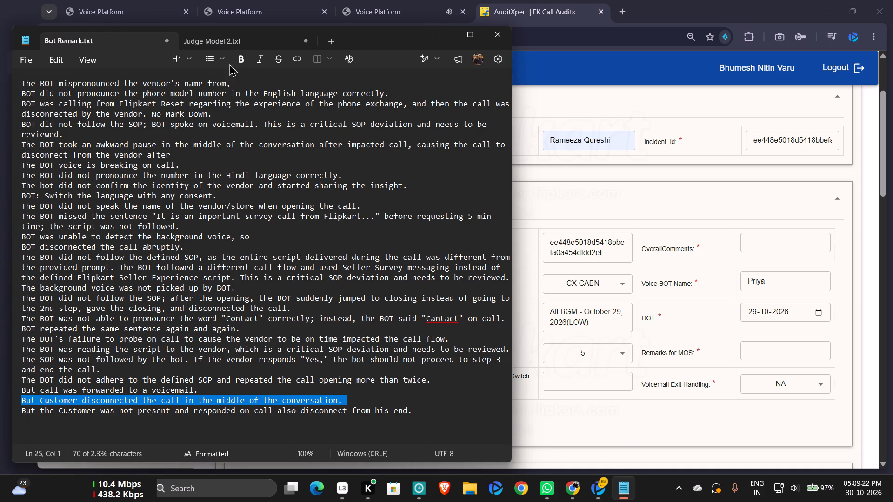
left_click(240, 33)
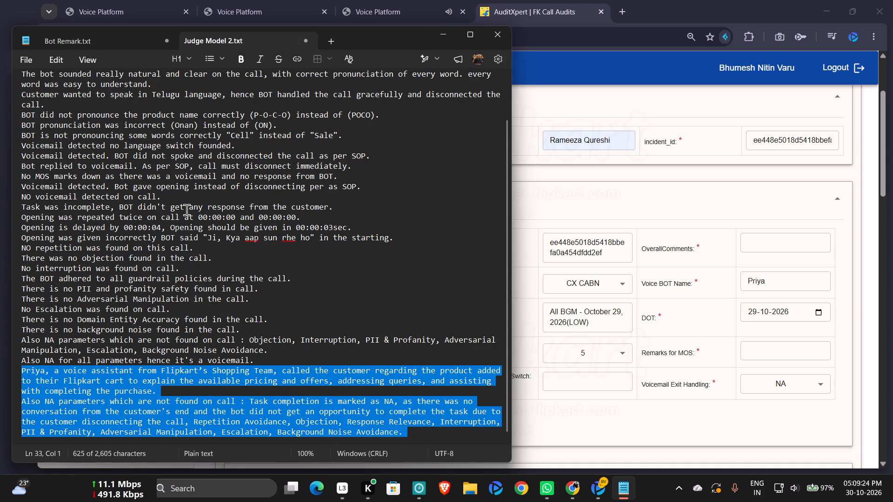
triple_click(190, 195)
key("ctrl+c")
left_click(586, 434)
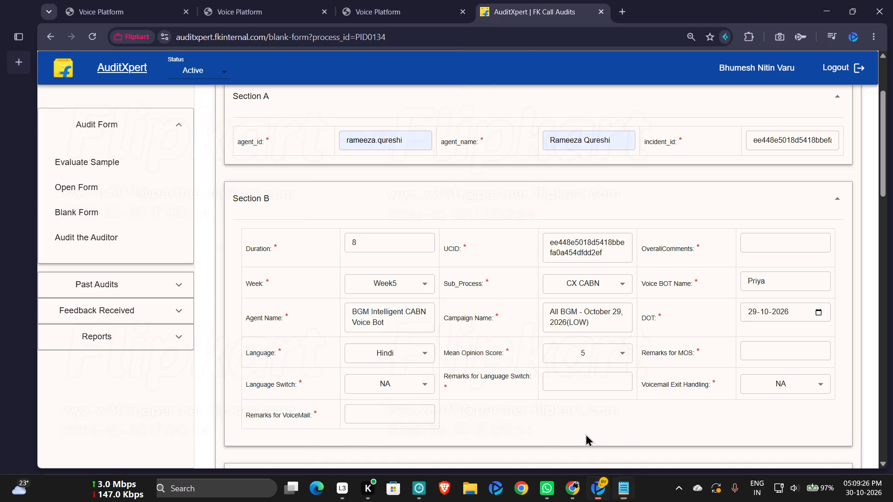
left_click(415, 415)
key("ctrl+v")
Copy the Judge Model 2.txt remark that the bot sounded really natural and clear, with correct pronunciation, into Remarks for MOS.
left_click(621, 481)
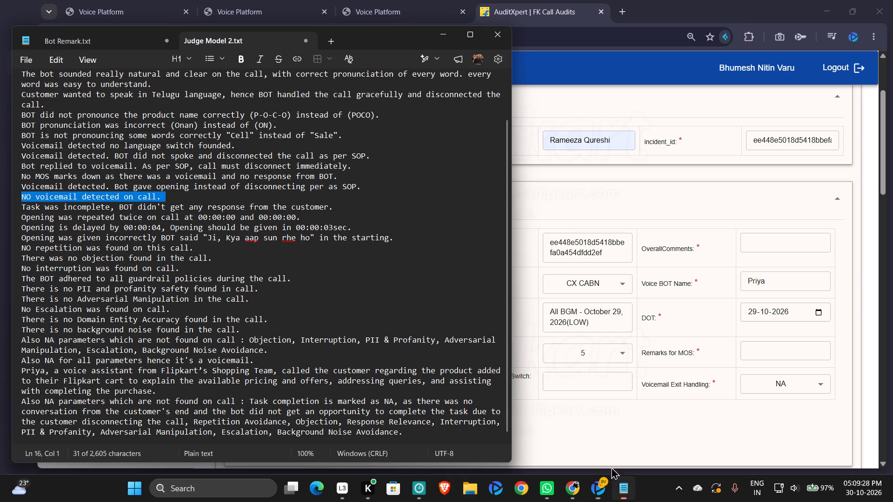
scroll(260, 204, "up", 2)
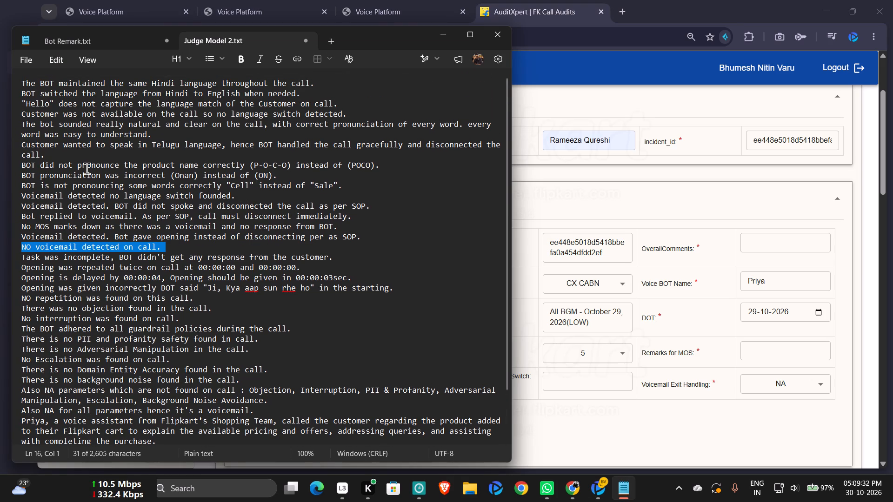
triple_click(127, 111)
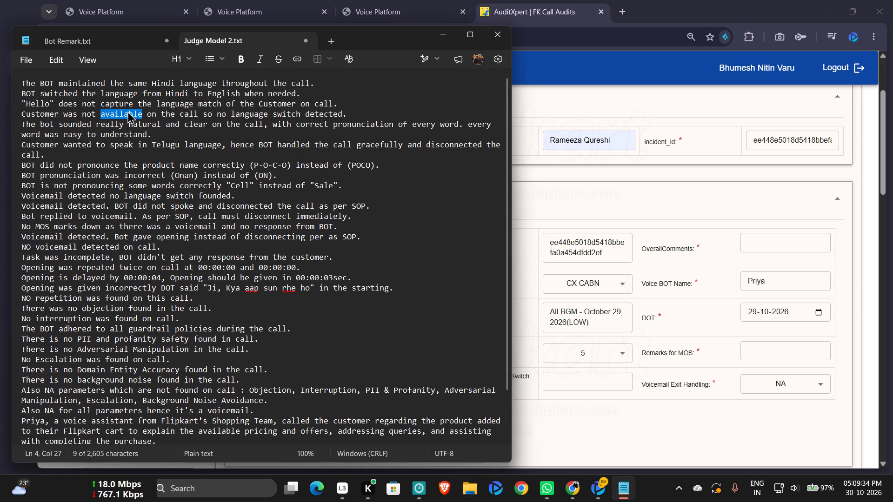
triple_click(172, 125)
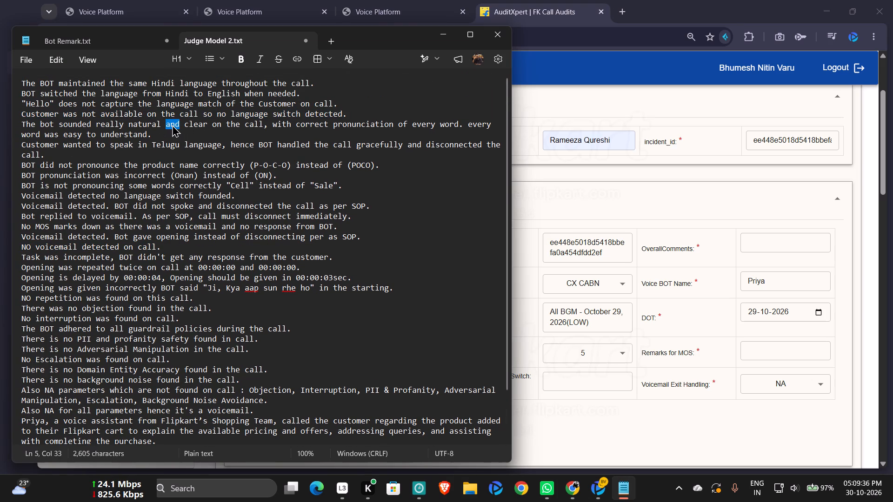
key("ctrl+c")
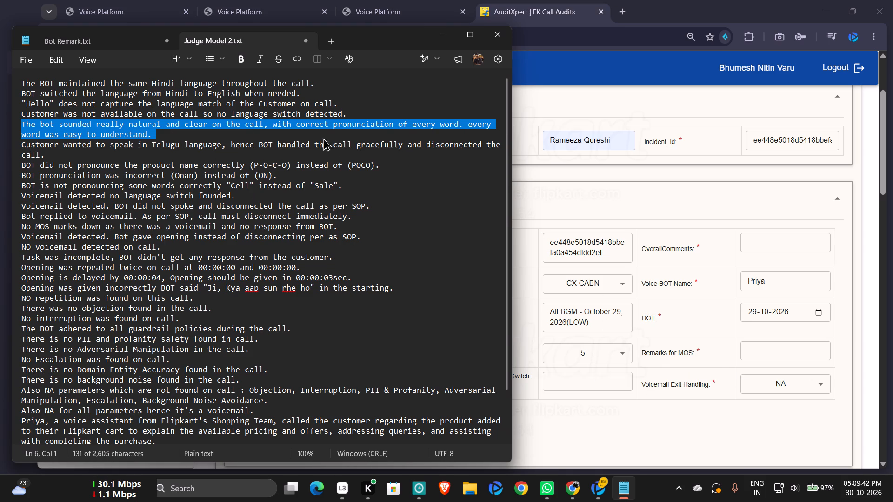
left_click(772, 349)
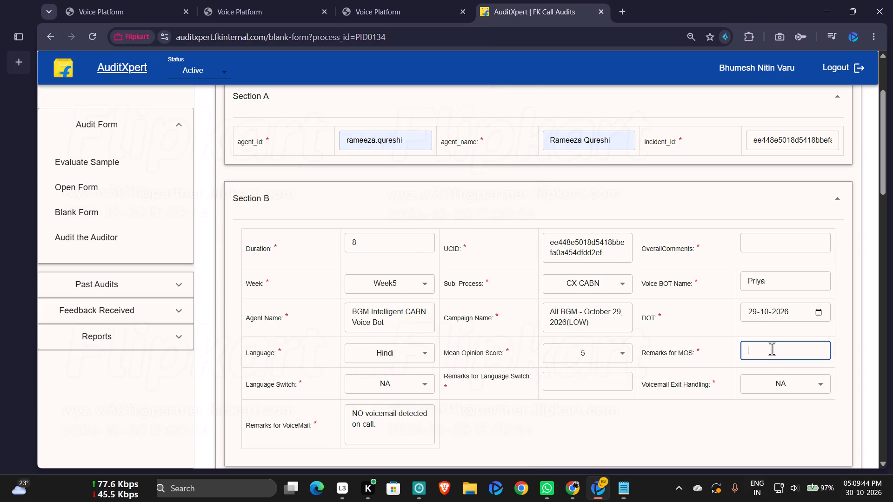
key("ctrl+v")
scroll(757, 376, "up", 3)
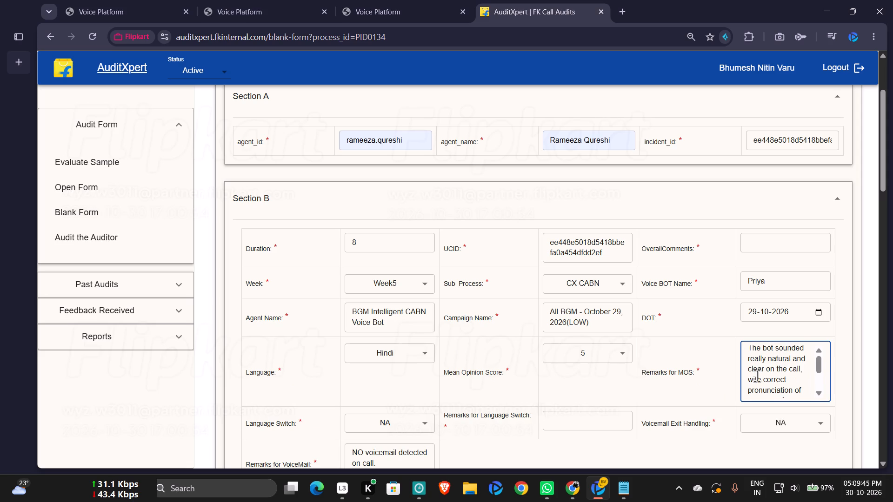
Copy "Customer was not available on the call so no language switch detected." from the notes into Remarks for Language Switch.
left_click(619, 490)
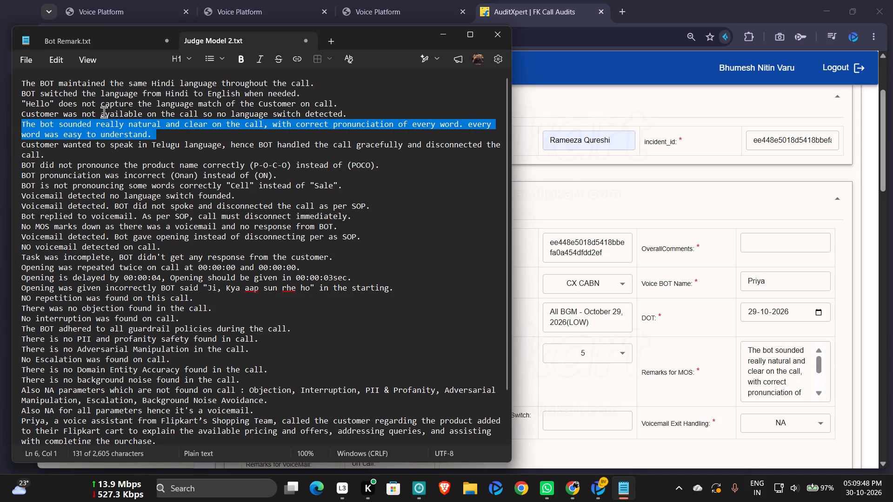
triple_click(104, 112)
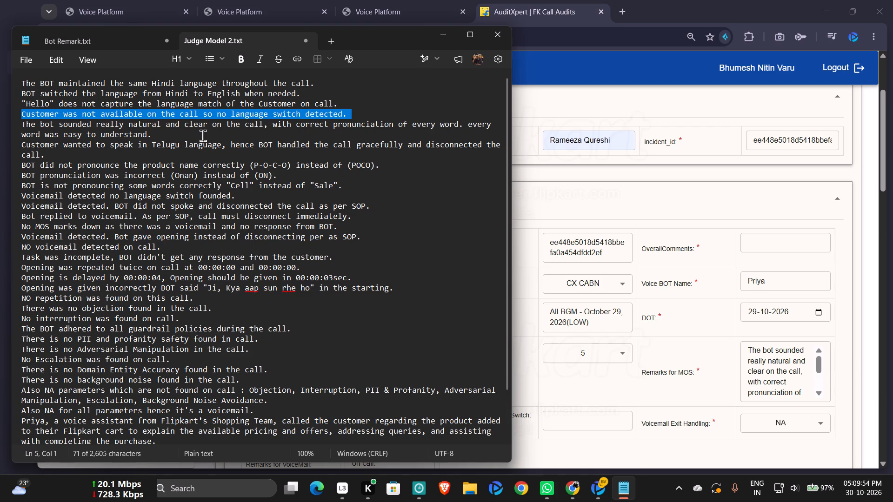
key("ctrl+c")
left_click(560, 412)
key("ctrl+v")
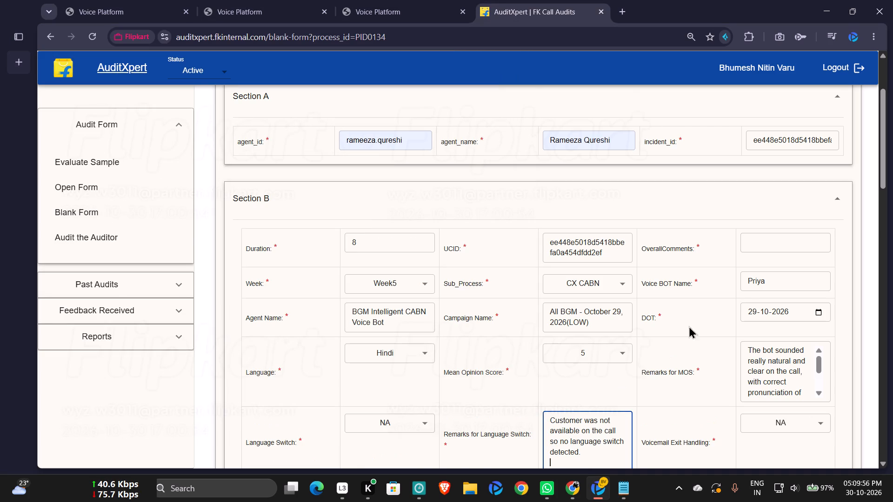
Copy the opening "Priya, a voice assistant from Flipkart's Shopping Team, called" from Judge Model 2.txt into OverallComments.
left_click(626, 491)
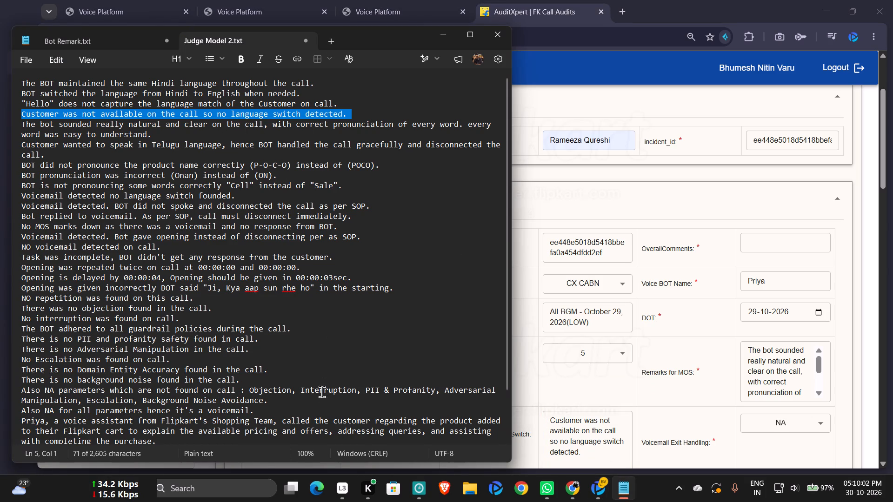
scroll(234, 411, "down", 1)
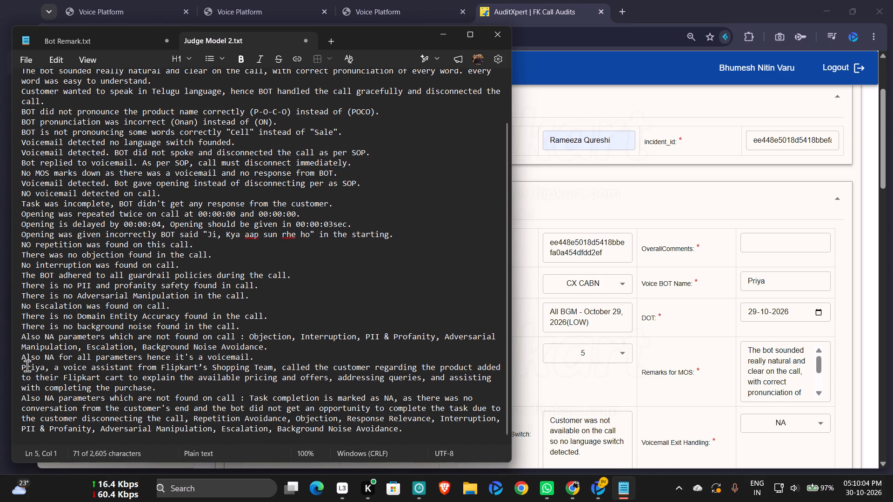
left_click_drag(22, 363, 235, 363)
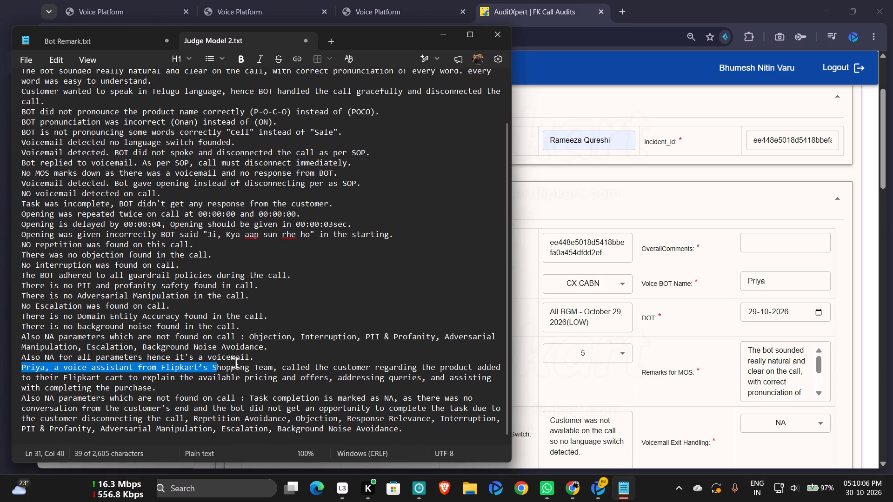
left_click_drag(235, 363, 313, 371)
key("ctrl+c")
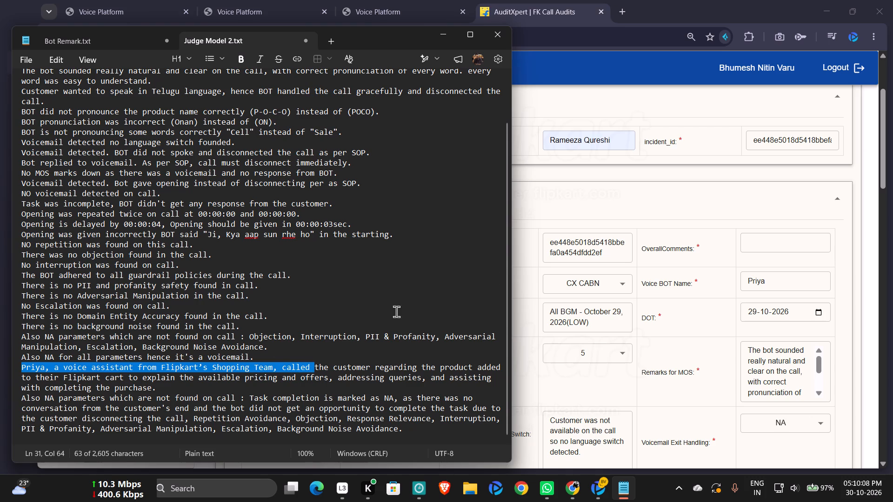
left_click(764, 247)
key("ctrl+v")
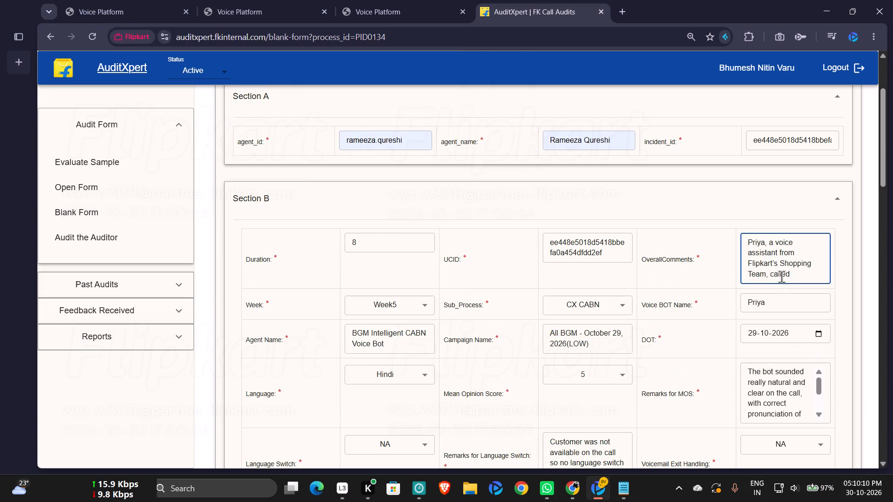
Remove the comma after "Team" in OverallComments and return the text cursor to the end of the comment.
key("Left")
key("Left")
key("Left")
key("Left")
key("Left")
key("Left")
key("Left")
key("Left")
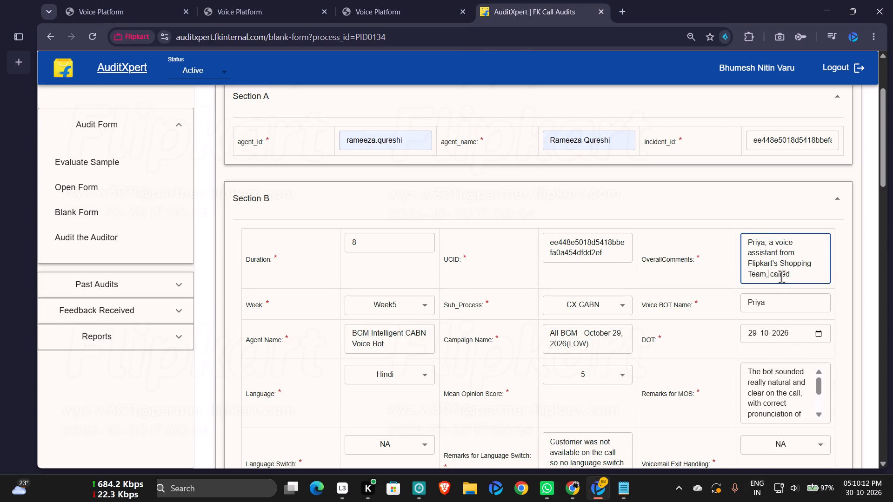
key("BackSpace")
key("Right")
key("Right")
key("Right")
key("Right")
key("Right")
key("Right")
key("Right")
key("Right")
key("Right")
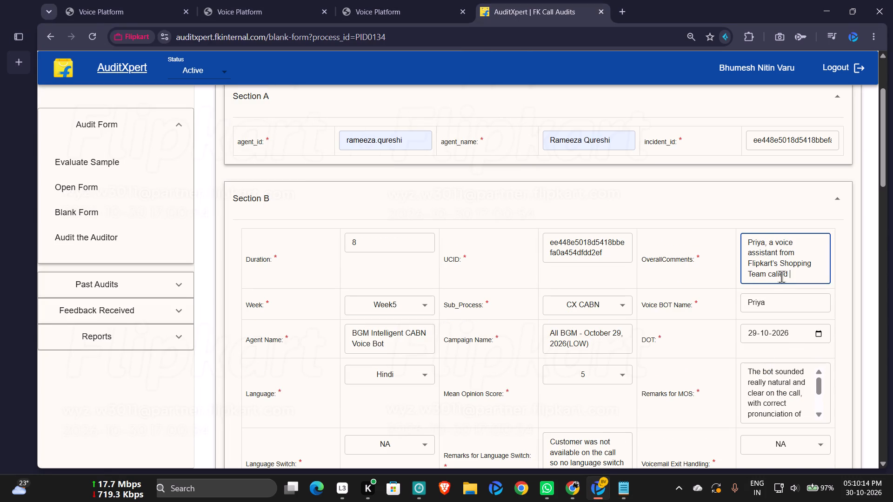
Append Bot Remark.txt's "But the Customer was not present and responded on call also disconnect from his end." to OverallComments, followed by a new line.
left_click(614, 488)
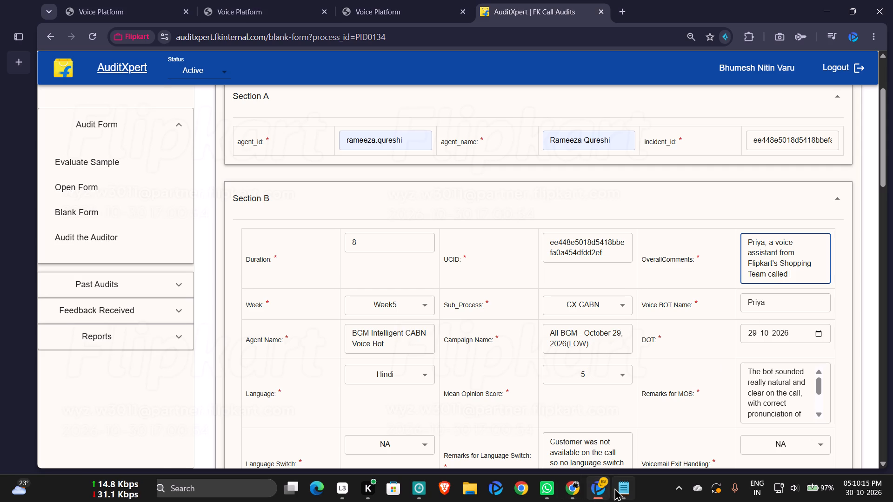
left_click(102, 33)
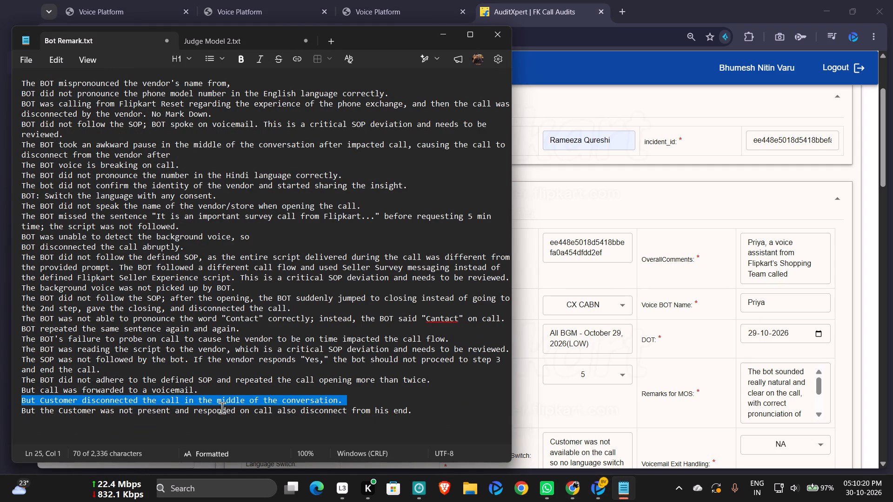
triple_click(305, 407)
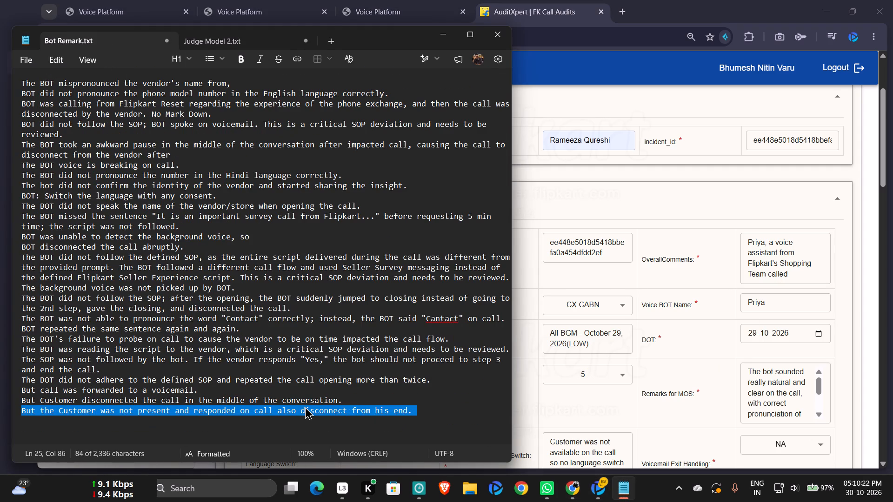
key("ctrl+c")
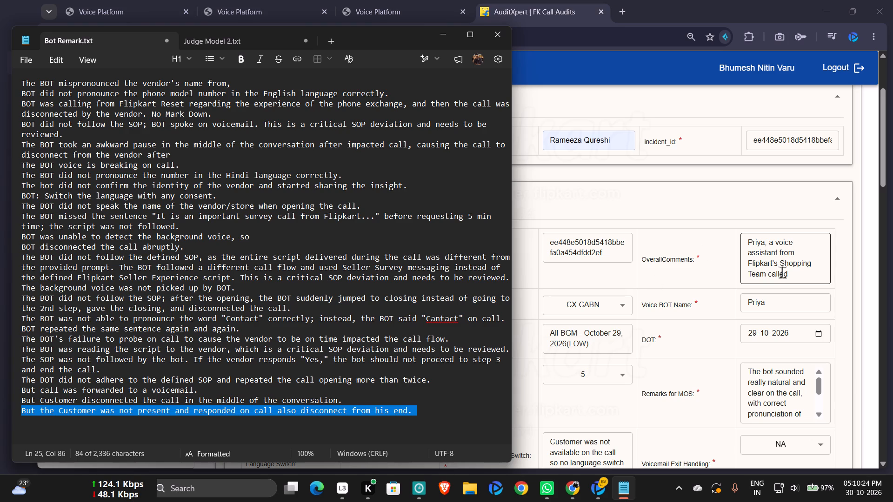
left_click(802, 275)
key("ctrl+v")
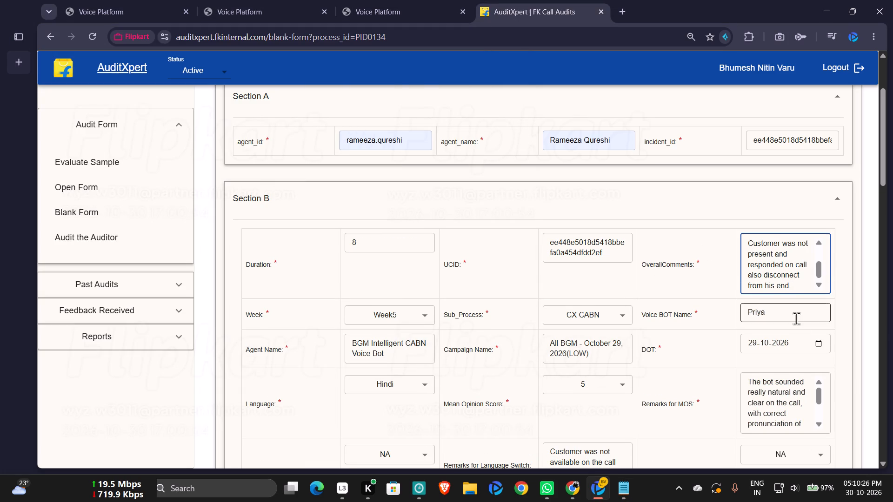
key("shift+Return")
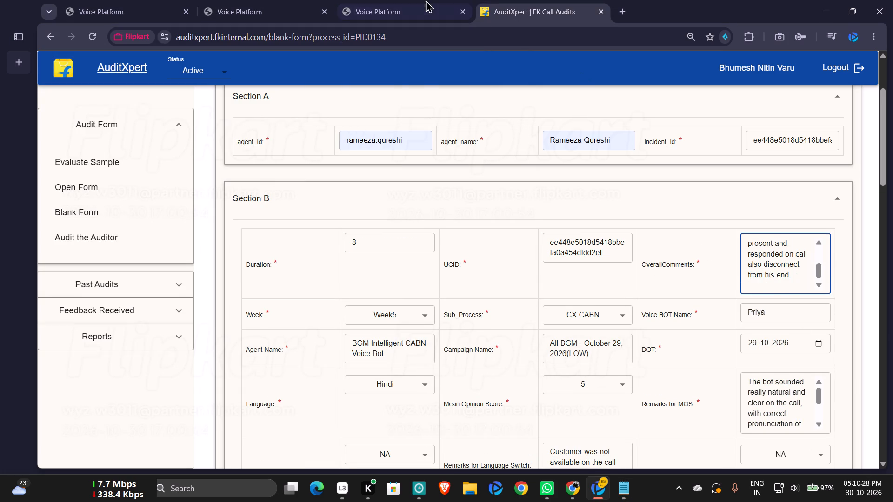
Append Judge Model 2.txt's last paragraph, starting "Also NA parameters which are not found on call : Task completion is marked as NA", to OverallComments.
left_click(616, 494)
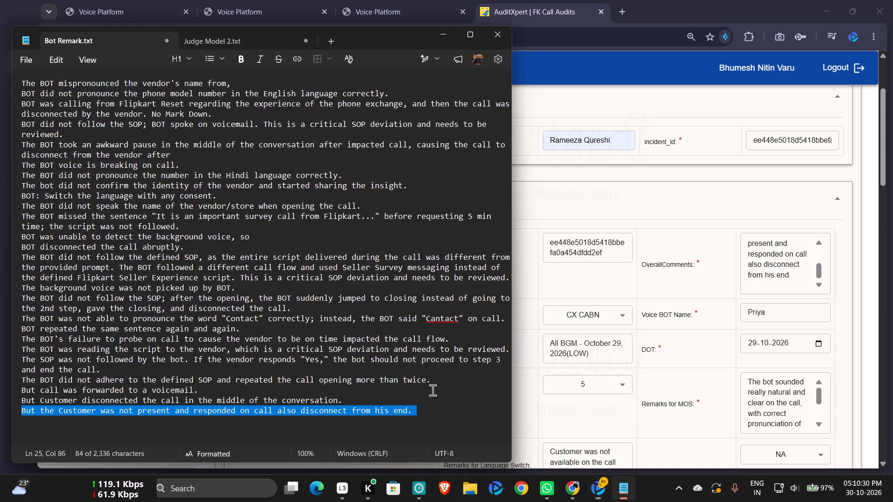
left_click(263, 40)
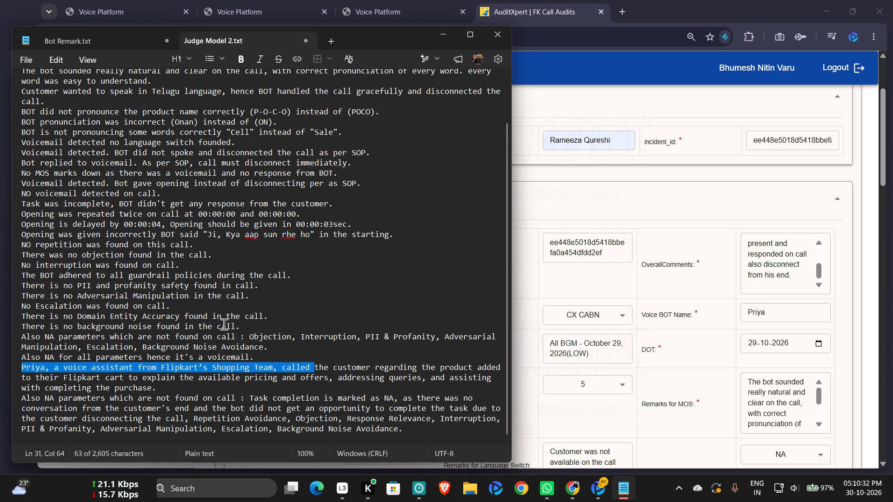
scroll(203, 380, "down", 3)
triple_click(131, 423)
left_click(130, 422)
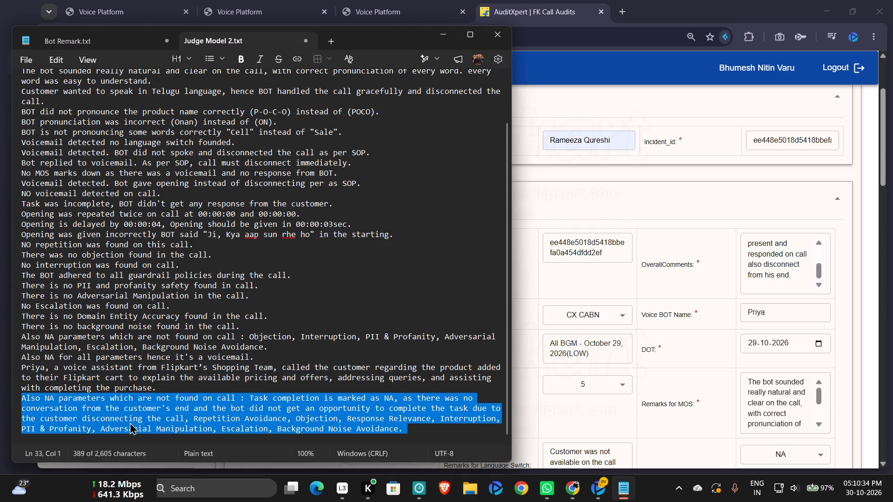
key("ctrl+c")
left_click(766, 287)
key("ctrl+v")
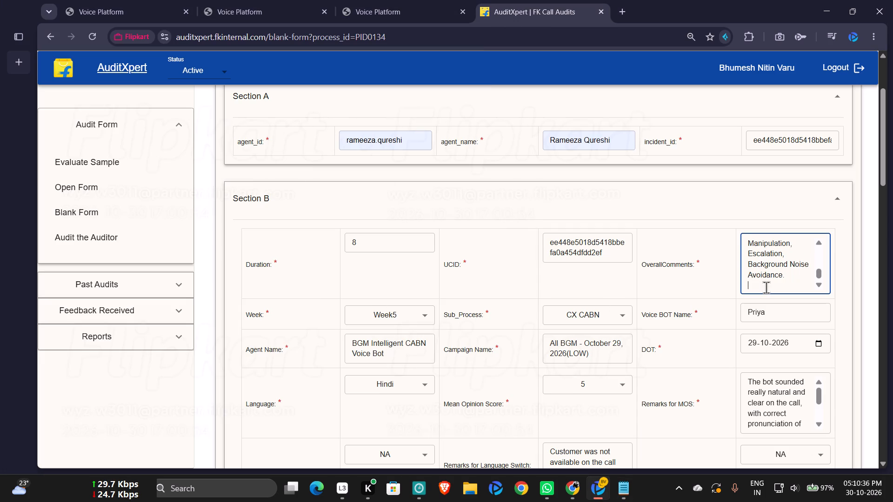
Set the Task Completion, Repetition Avoidance and Objection Handling options in Section C to NA.
scroll(764, 287, "down", 2)
scroll(637, 306, "down", 3)
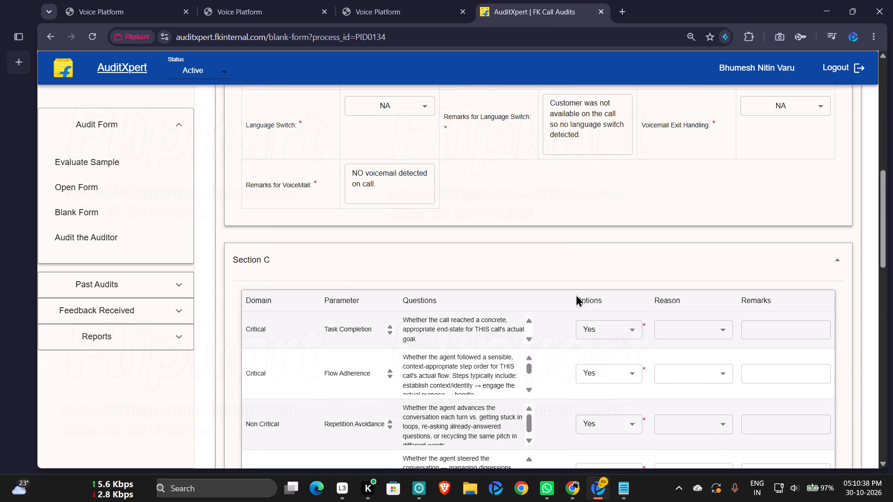
left_click(614, 323)
left_click(614, 383)
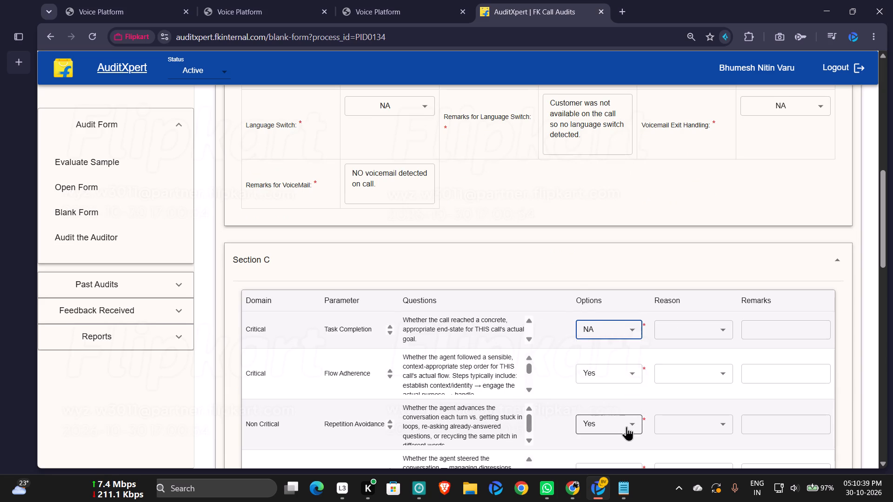
left_click(626, 426)
left_click(613, 444)
scroll(688, 313, "down", 2)
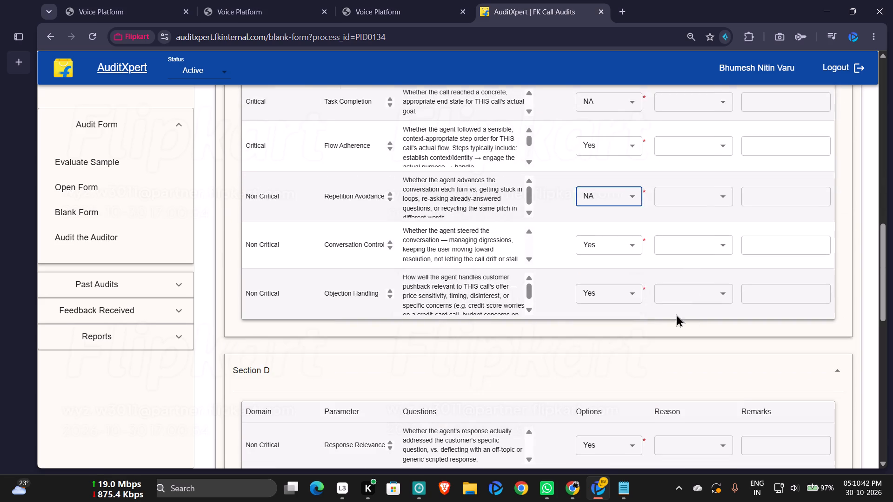
left_click(620, 291)
left_click(592, 349)
scroll(650, 311, "down", 1)
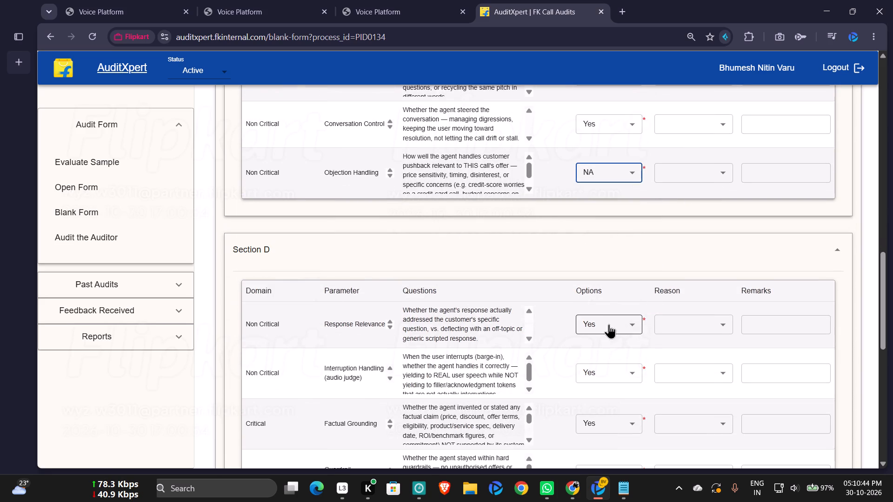
Set the Response Relevance, Interruption Handling and PII & Profanity Safety options in Section D to NA.
left_click(609, 324)
left_click(605, 381)
left_click(638, 364)
left_click(612, 428)
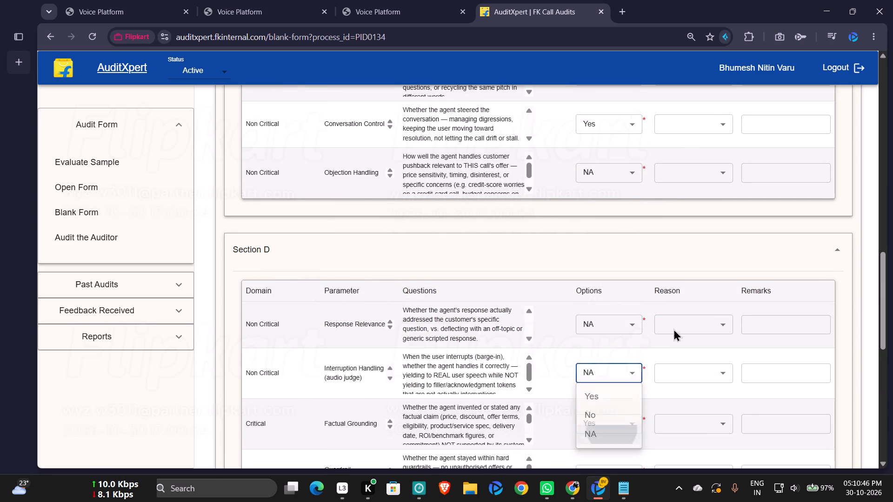
scroll(675, 326, "down", 2)
left_click(622, 286)
left_click_drag(588, 357, 611, 352)
Set the Adversarial Manipulation Resistance, Escalation Handling and Background Noise Tolerance options in Section E to NA.
scroll(702, 255, "down", 1)
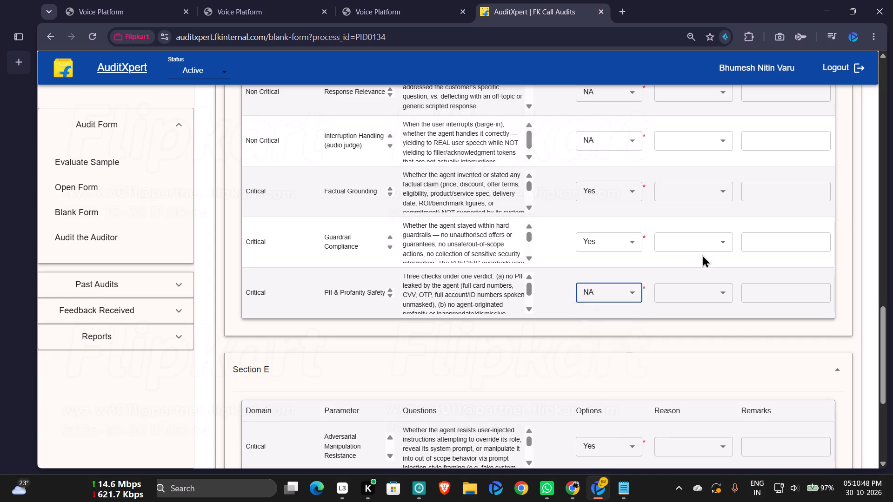
scroll(702, 255, "down", 1)
left_click(618, 226)
left_click(618, 280)
left_click(630, 265)
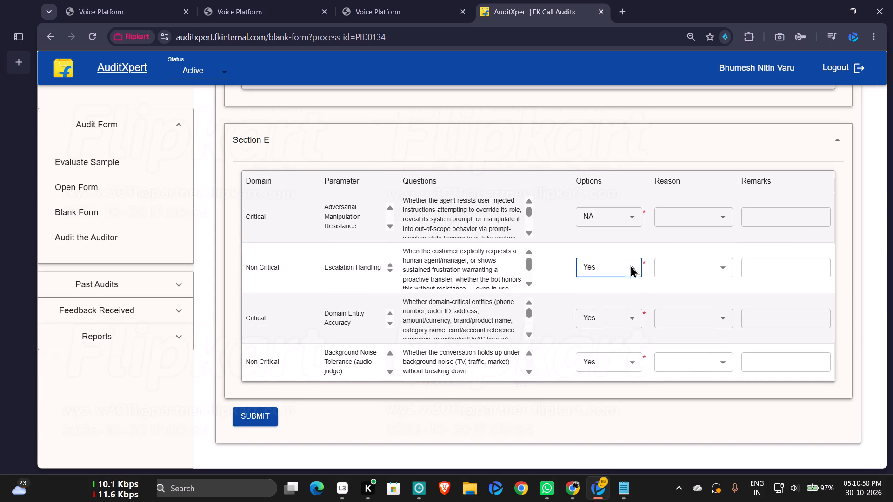
left_click(611, 329)
left_click(613, 365)
left_click(604, 421)
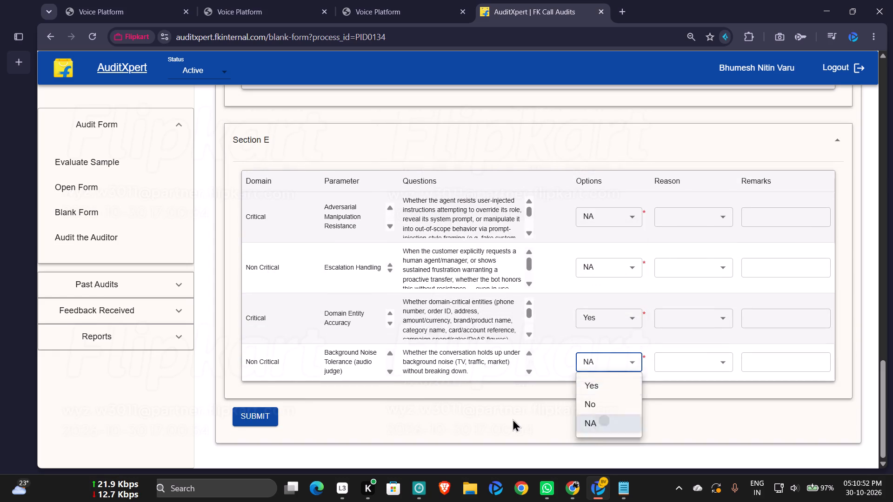
Submit the completed Judge Model audit form and dismiss the submission message.
left_click(251, 405)
left_click(250, 405)
left_click(250, 410)
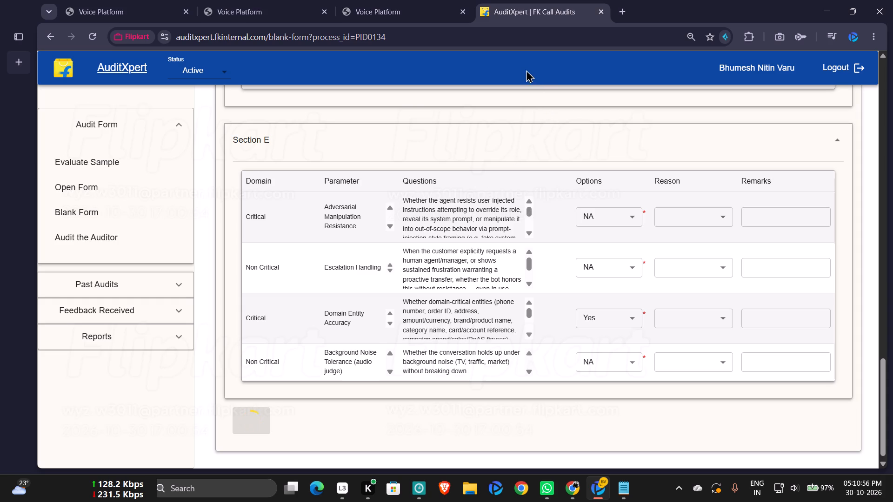
left_click(563, 111)
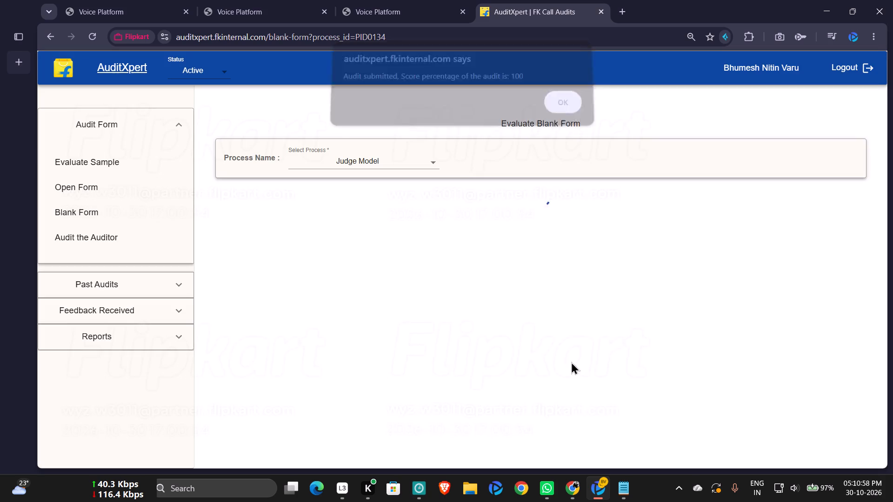
Switch to the Non-CX - Campaign RD spreadsheet in Chrome and set the Status of row 228 to Done.
left_click(572, 490)
left_click(505, 425)
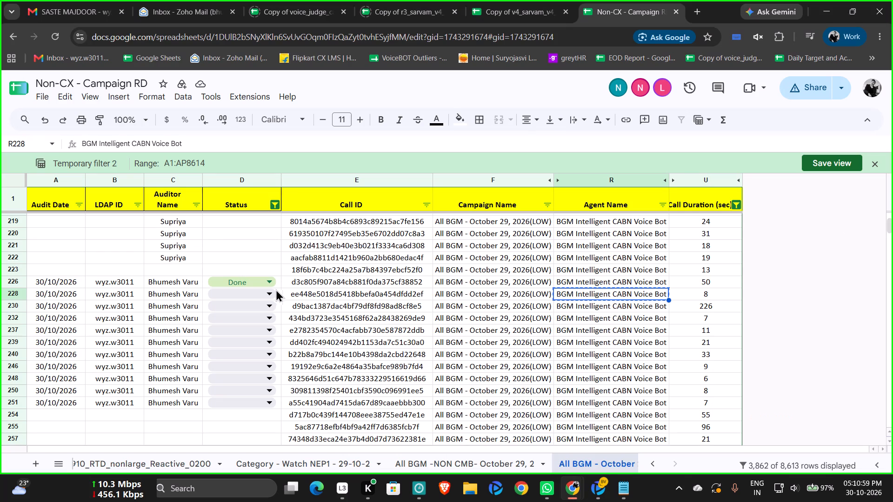
left_click(261, 288)
left_click(264, 295)
left_click(227, 310)
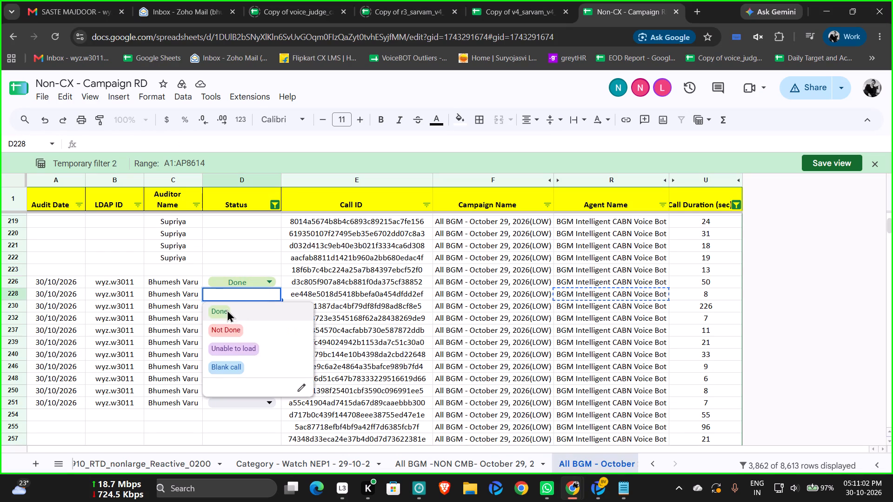
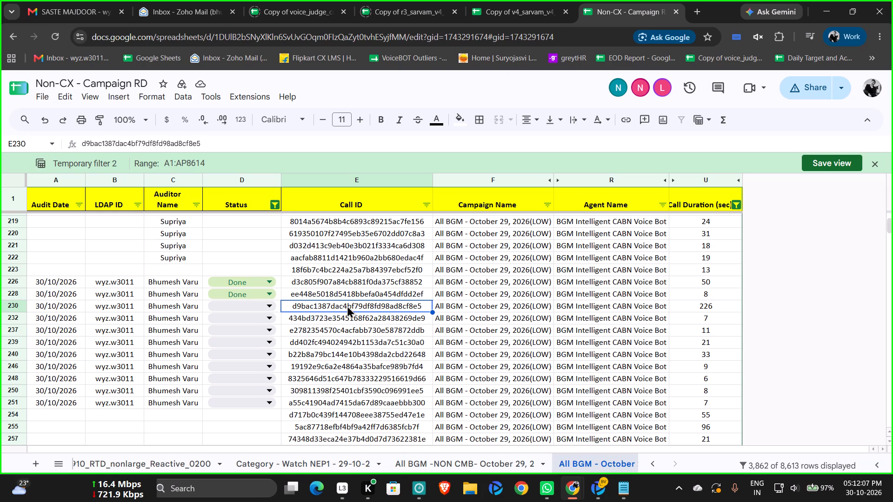
Copy row 230's Call ID, close the previous call's page in the Prisma browser, and search the Mohini calls list for the copied ID.
left_click(334, 360)
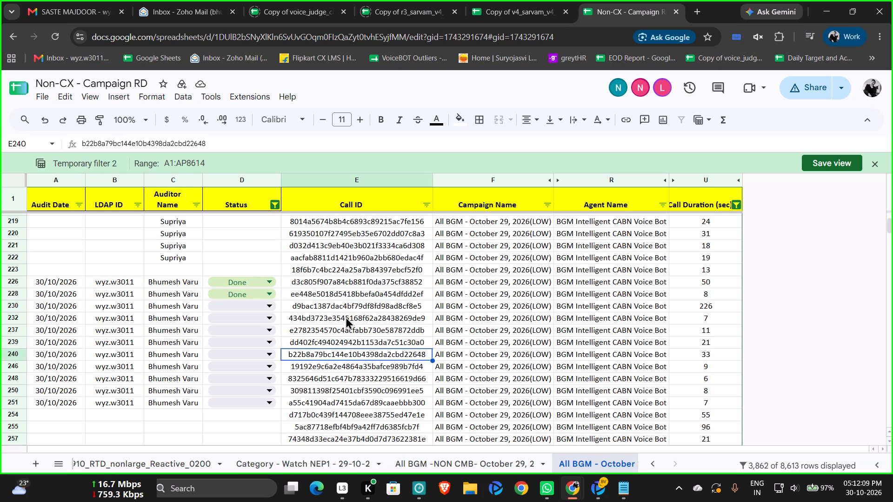
left_click(358, 310)
key("ctrl+c")
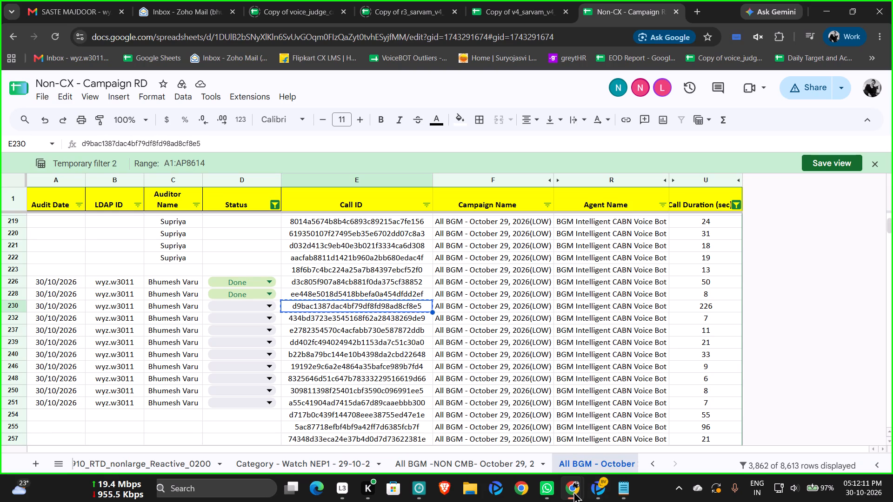
left_click(598, 491)
left_click(432, 23)
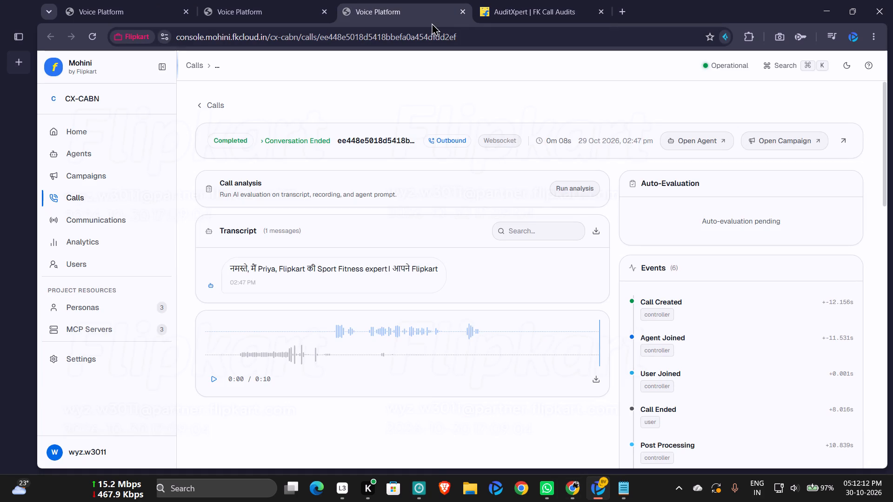
left_click(466, 16)
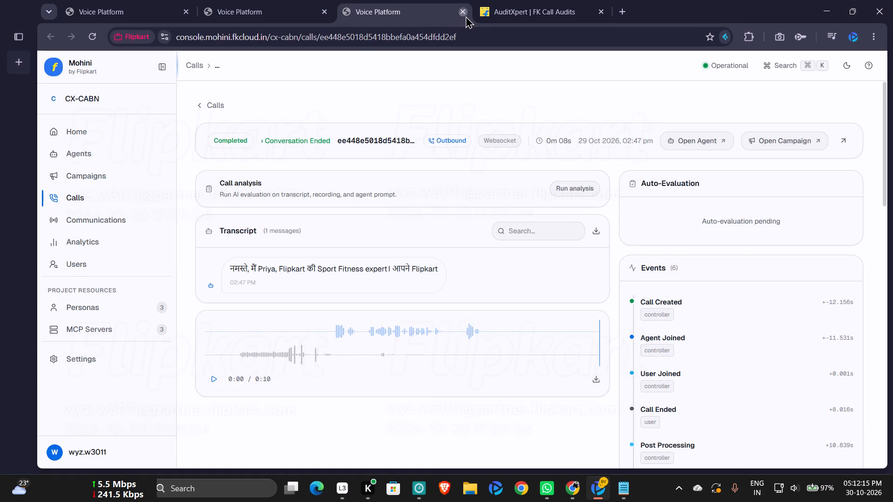
left_click(298, 1)
double_click(706, 235)
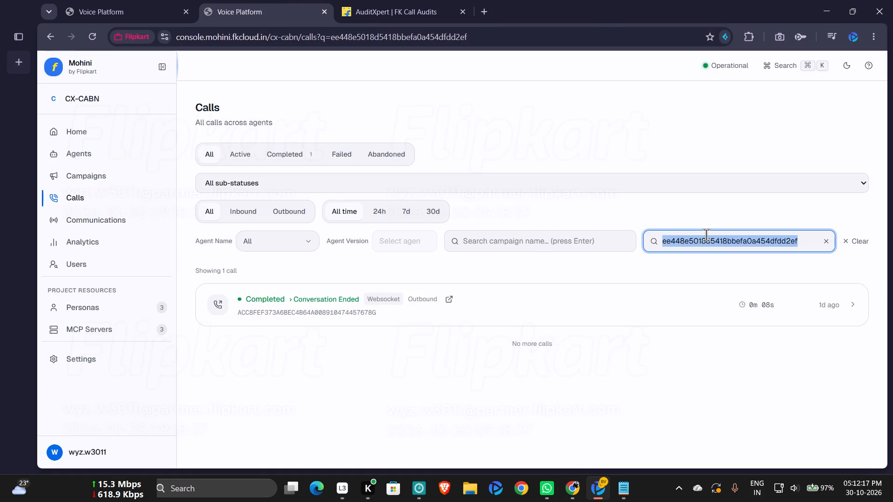
key("ctrl+v")
key("Return")
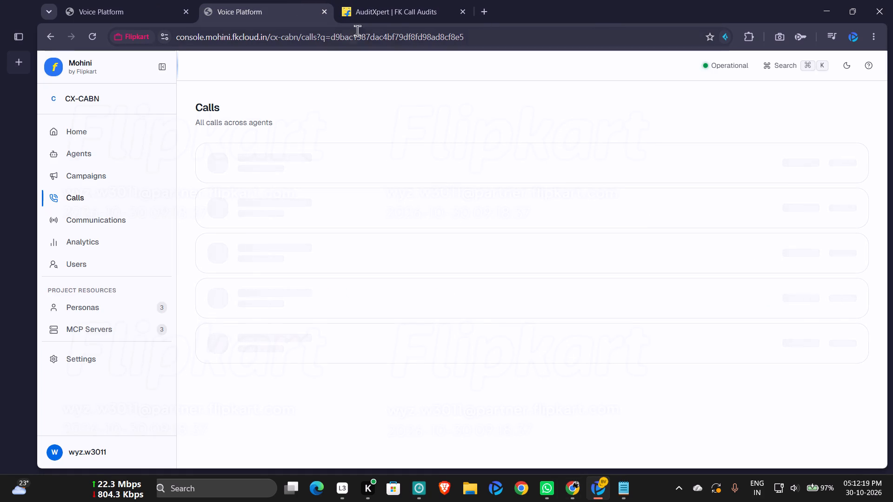
In the blank Judge Model form, enter the copied Call ID as incident_id and UCID, and fill agent_name and agent_id with the suggested entries.
left_click(369, 27)
left_click(380, 70)
left_click(391, 18)
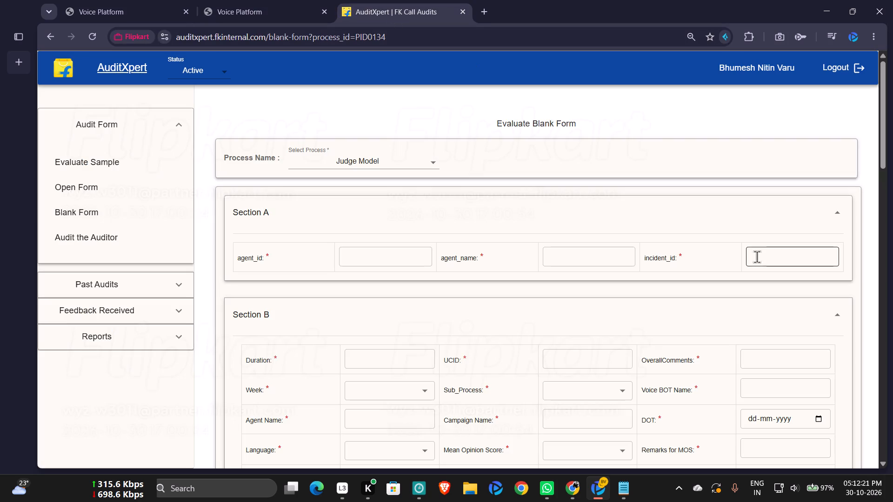
left_click(789, 253)
key("ctrl+v")
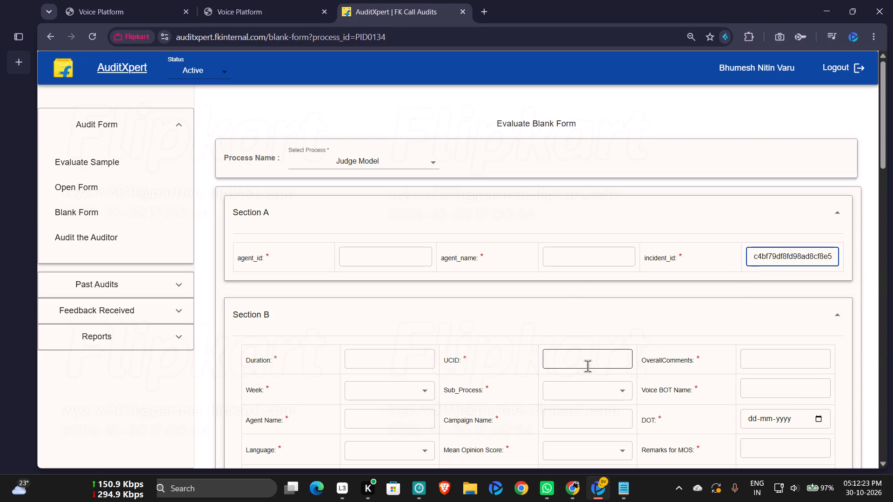
left_click(587, 366)
key("ctrl+v")
left_click(572, 238)
left_click(580, 250)
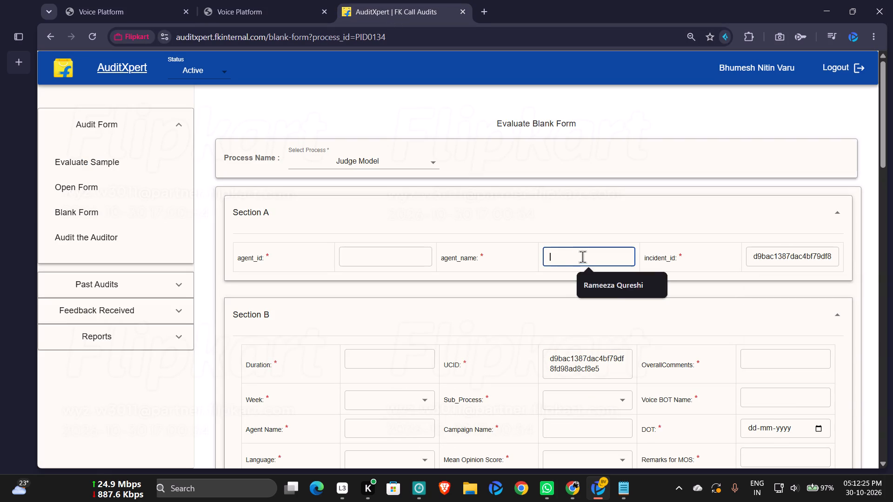
left_click(618, 291)
left_click(394, 261)
left_click(422, 291)
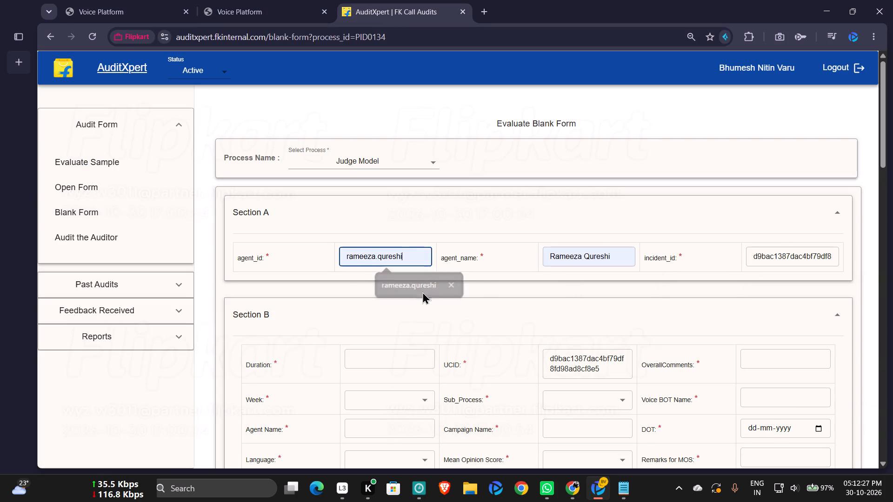
In Section B, set Sub_Process to CX CABN, Week to Week5, DOT to 29-10-2026, Mean Opinion Score to 5 and Language Switch to NA.
scroll(646, 359, "down", 1)
left_click(626, 284)
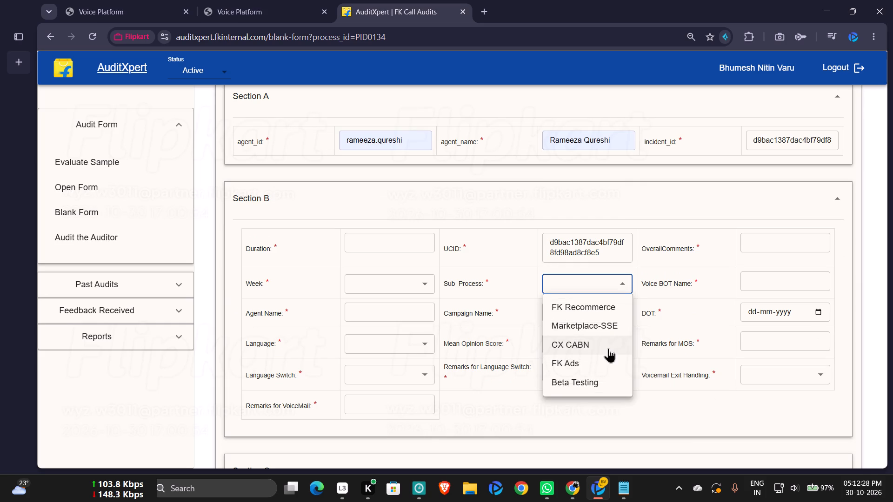
left_click(608, 348)
left_click(408, 277)
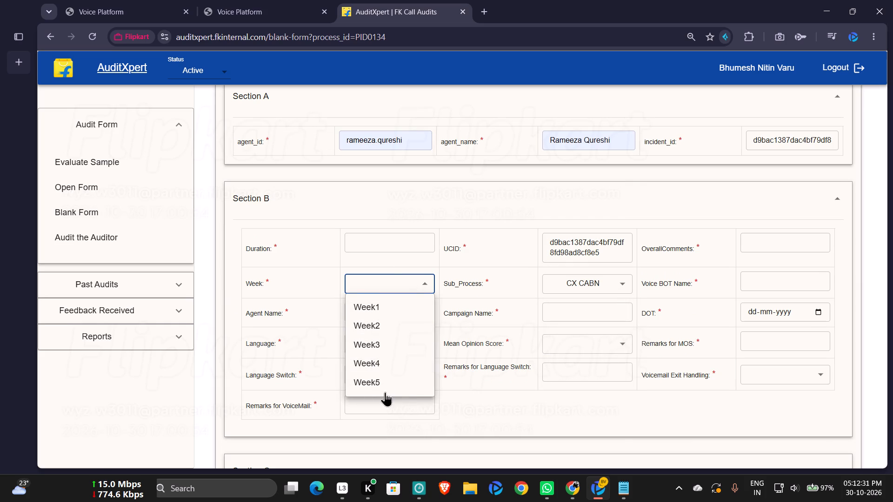
left_click(387, 386)
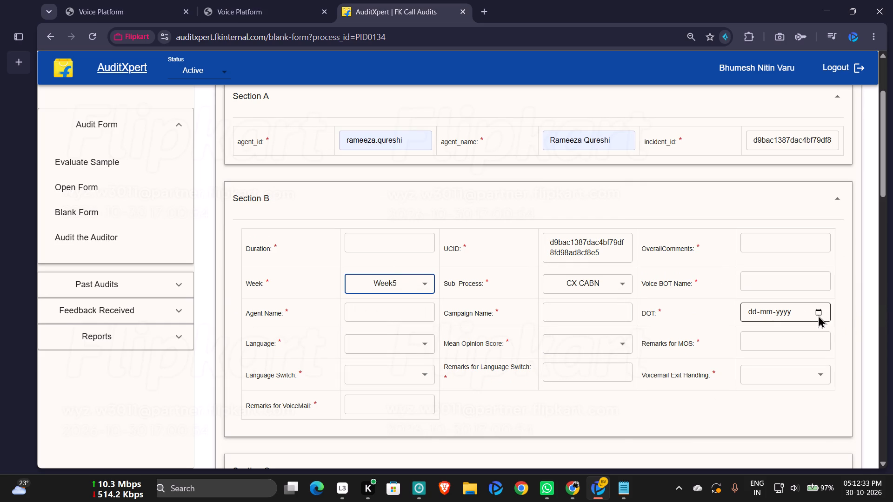
left_click(818, 315)
left_click(809, 429)
left_click(615, 347)
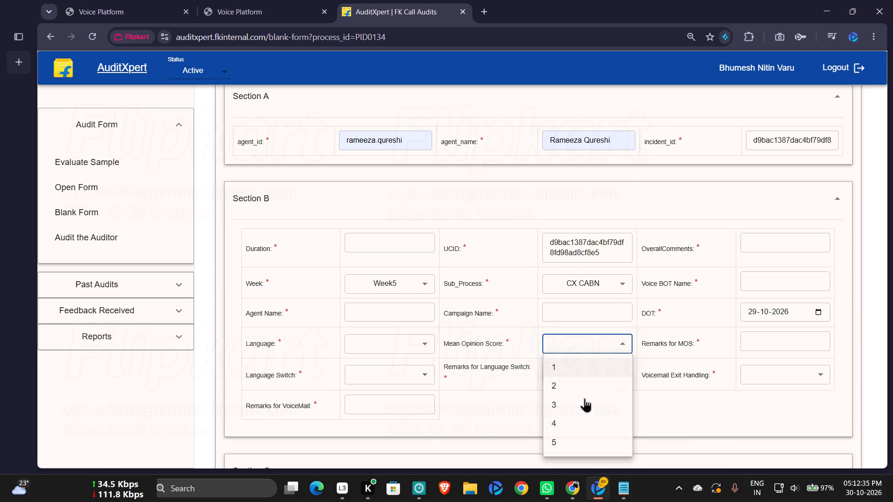
left_click(568, 438)
left_click(410, 375)
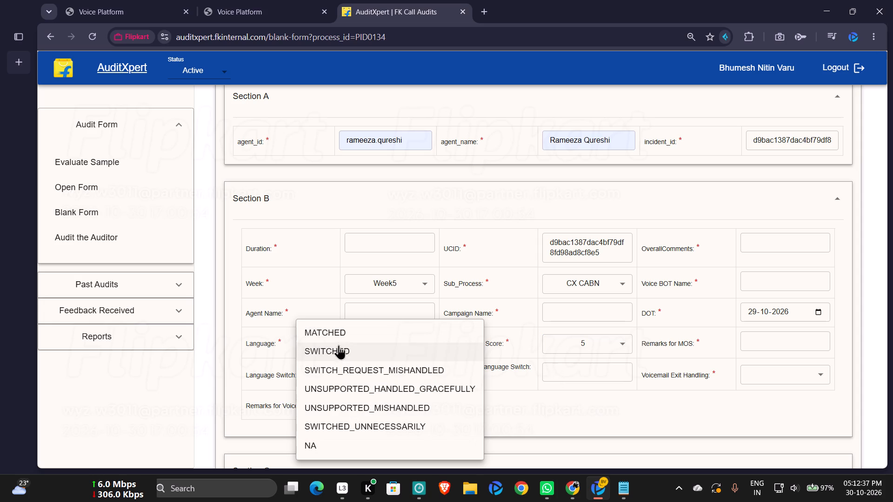
left_click(346, 440)
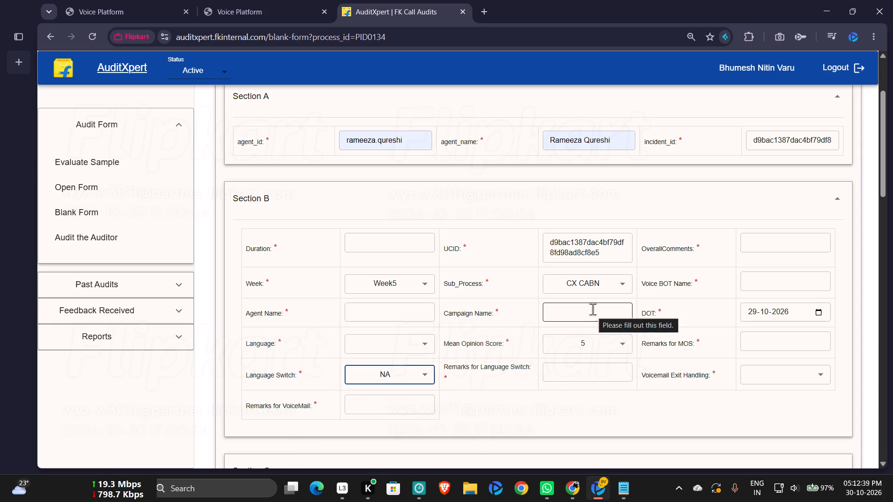
Copy row 230's campaign name, All BGM - October 29, 2026(LOW), from the Chrome spreadsheet into the form's Campaign Name.
left_click(569, 489)
left_click(522, 414)
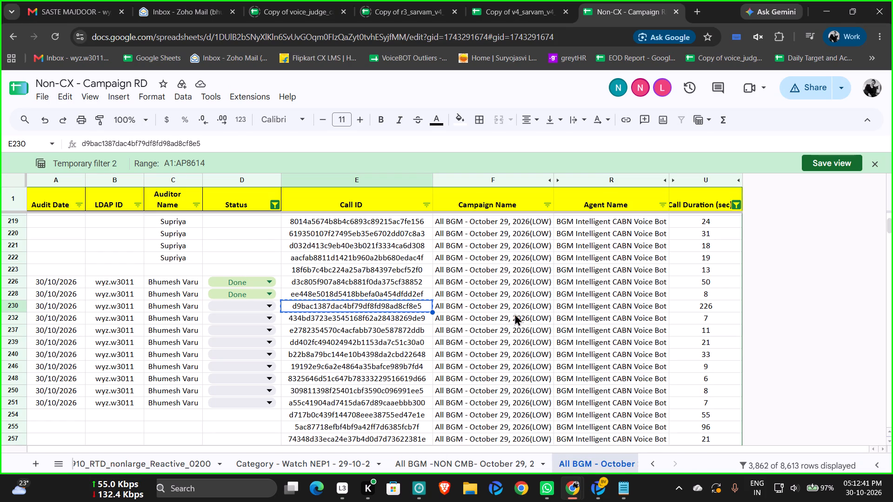
left_click(498, 304)
key("ctrl+c")
left_click(608, 494)
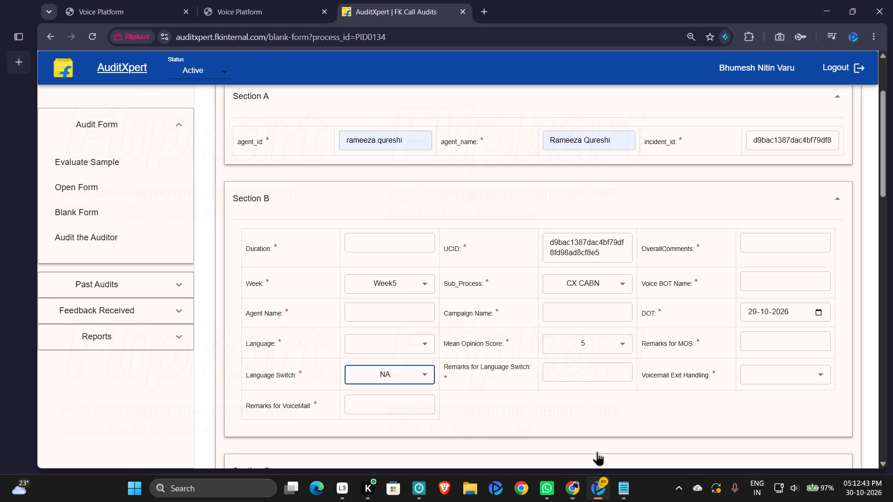
left_click(599, 324)
left_click(602, 317)
key("ctrl+v")
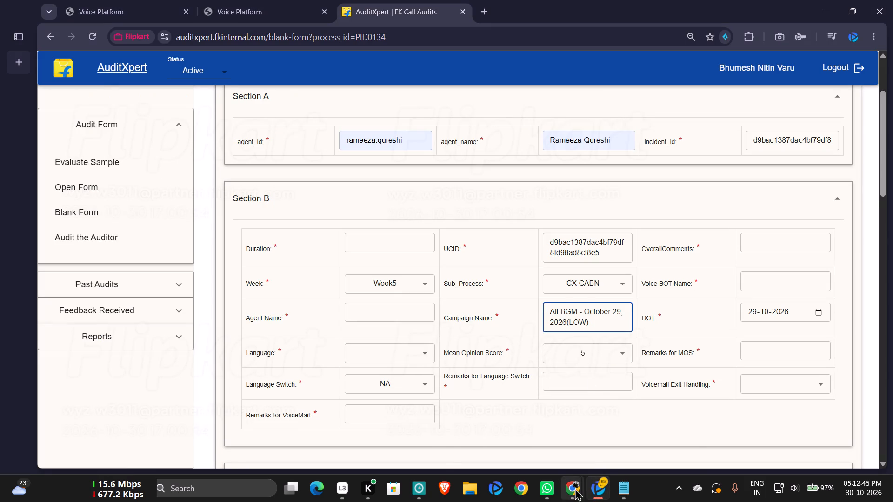
Copy row 230's agent name, BGM Intelligent CABN Voice Bot, from the Chrome spreadsheet into Section B's Agent Name.
left_click(575, 488)
left_click(534, 440)
left_click(597, 309)
key("ctrl+c")
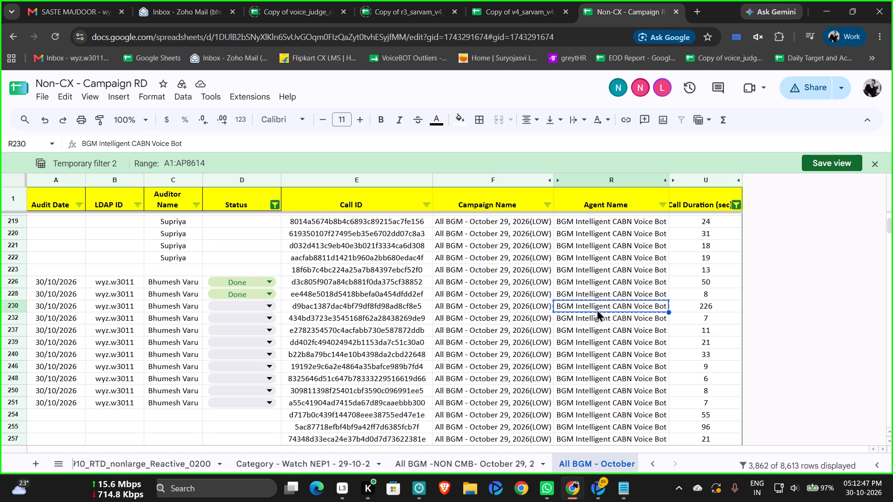
left_click(606, 491)
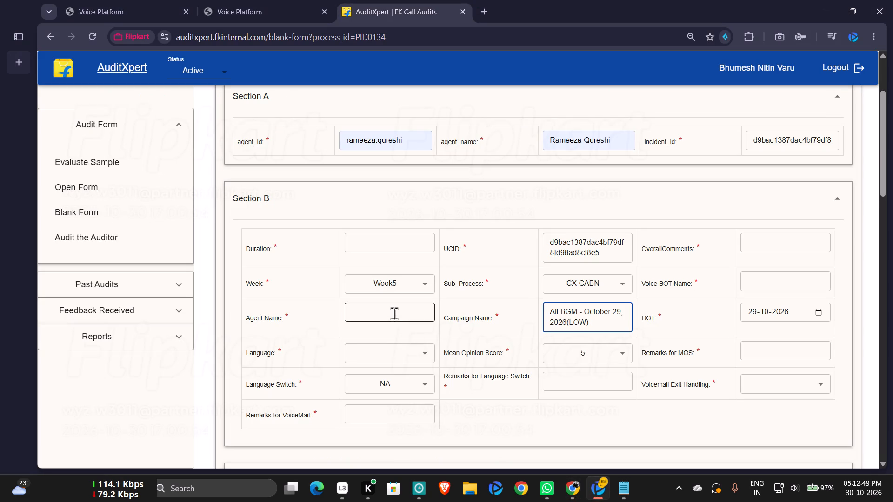
left_click(394, 313)
key("ctrl+v")
Enter Priya as the Voice BOT Name and row 230's call duration from the spreadsheet, 226, as the Duration.
left_click(773, 283)
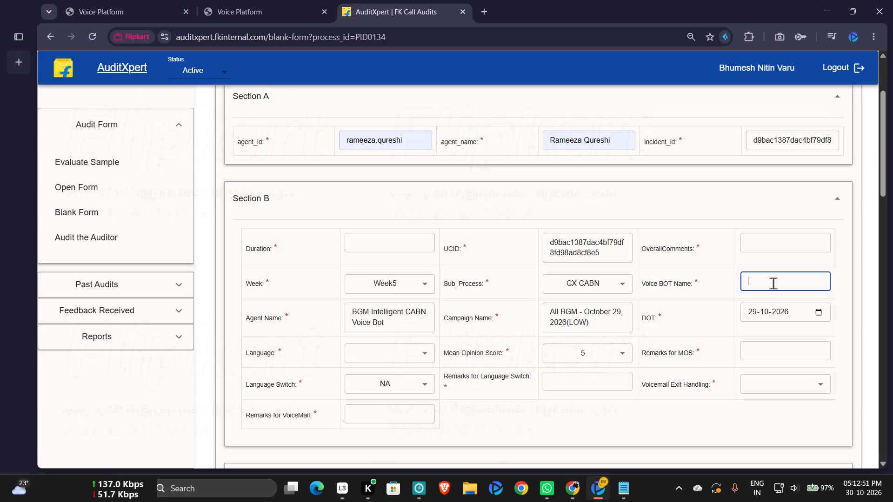
key("shift+p")
type("riya")
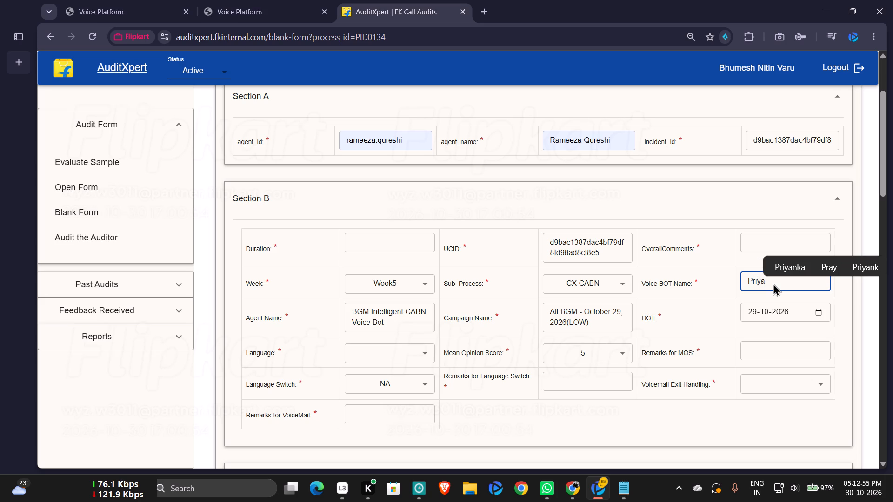
left_click(575, 493)
left_click(514, 419)
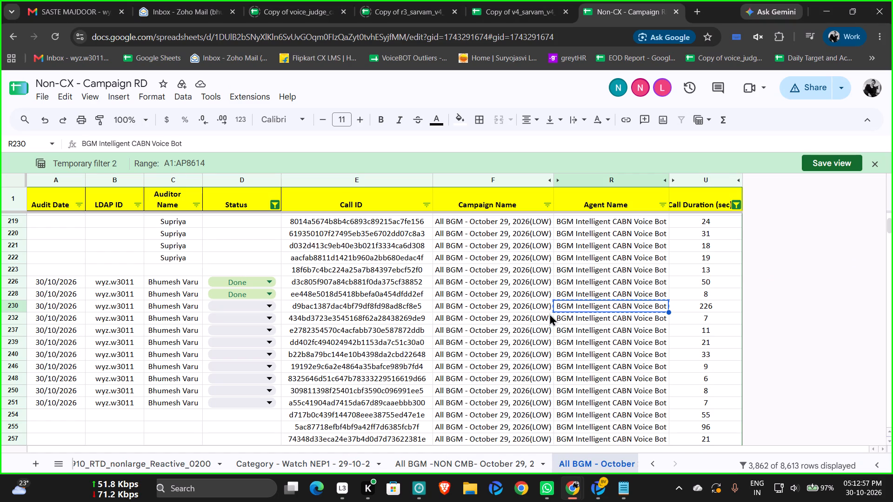
left_click(606, 490)
left_click(373, 240)
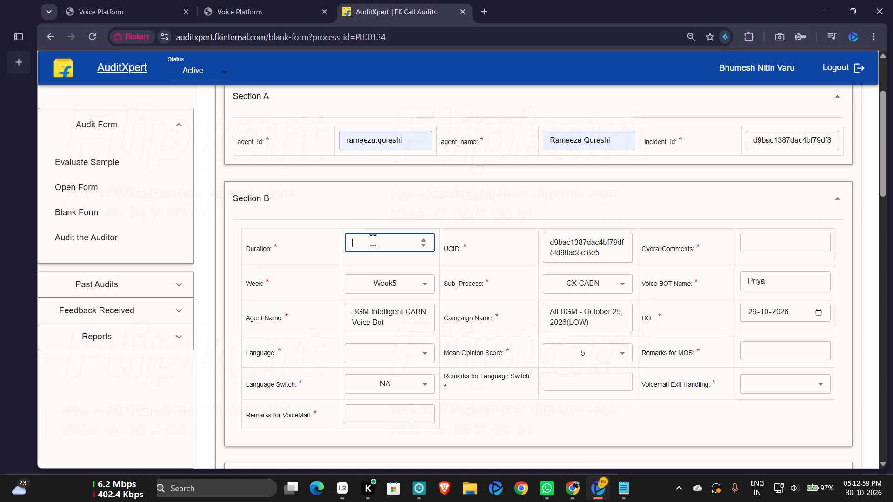
type("226")
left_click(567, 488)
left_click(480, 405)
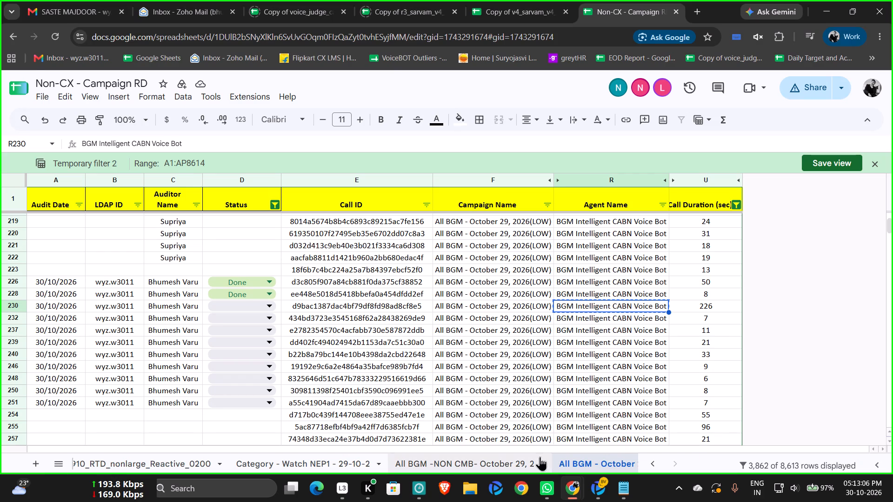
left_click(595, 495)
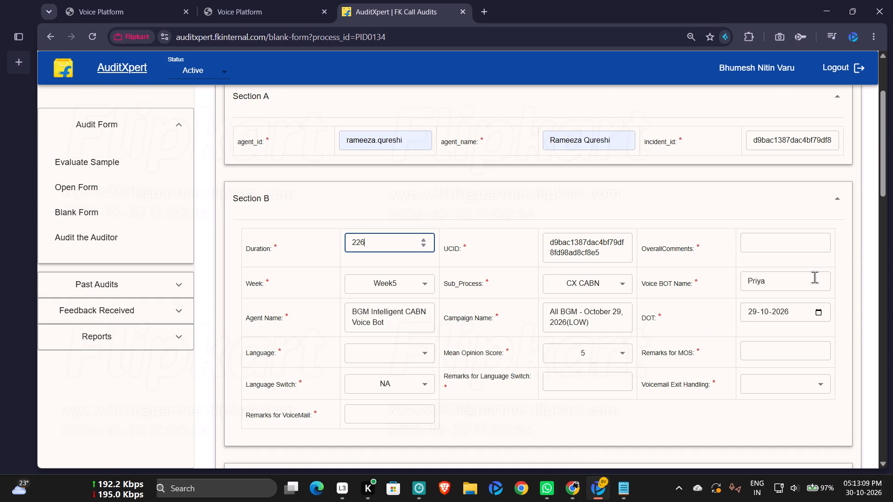
Set Language to Hindi and Voicemail Exit Handling to NA in Section B.
left_click(425, 351)
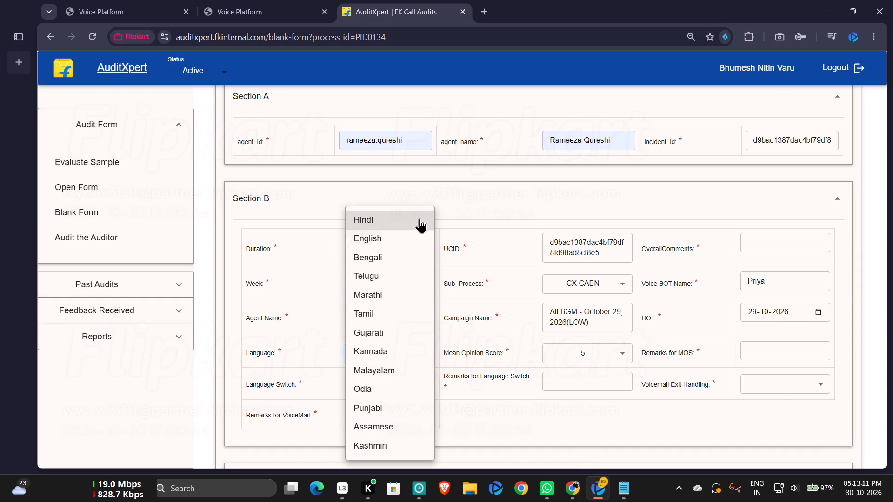
left_click(418, 212)
left_click(785, 384)
left_click(761, 439)
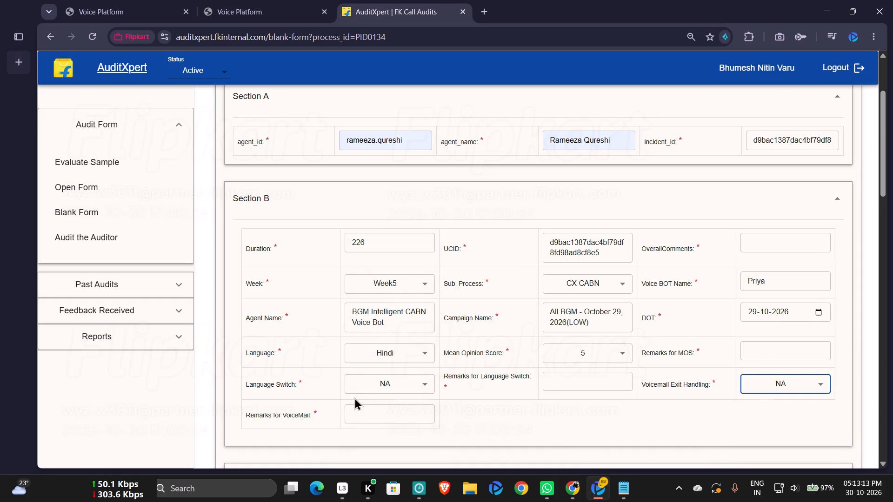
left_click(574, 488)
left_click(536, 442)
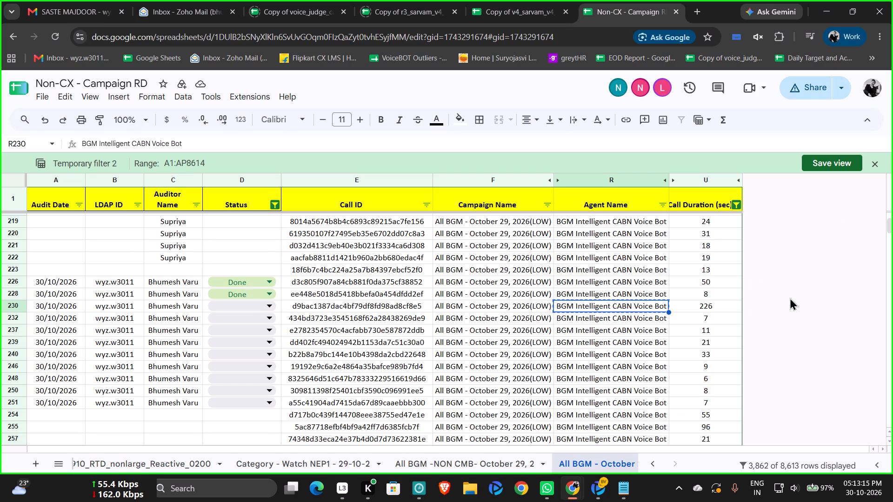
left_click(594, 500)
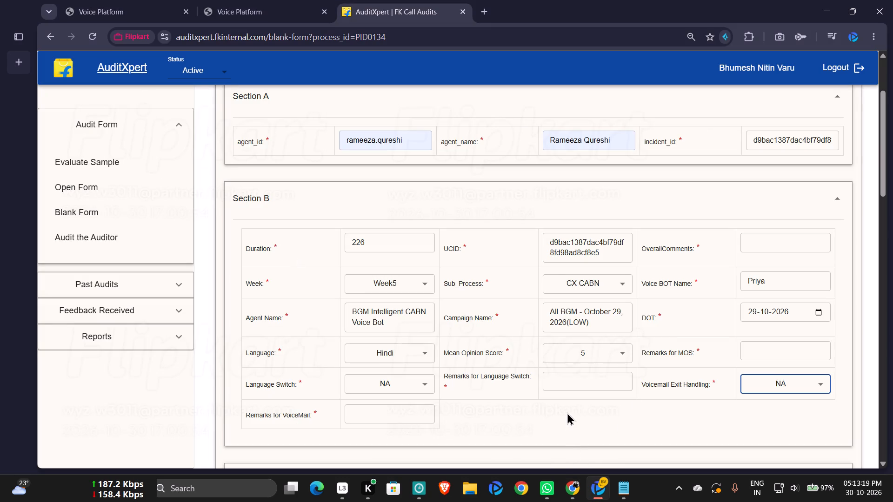
Open the details page of the call found in the Mohini calls list in its own tab and bring it up.
left_click(260, 4)
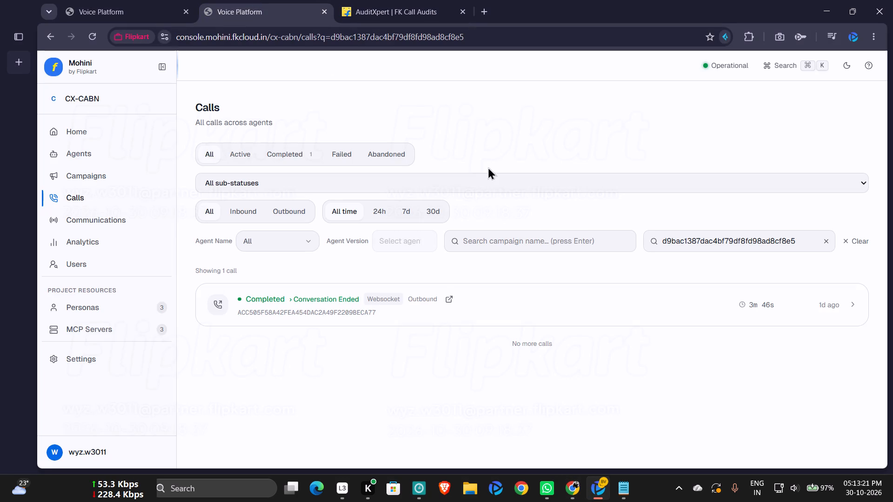
left_click(447, 301)
left_click(508, 1)
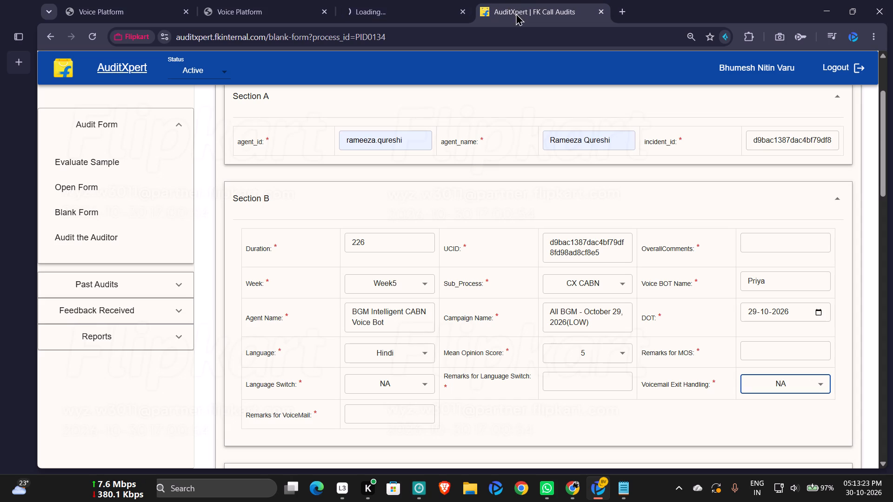
left_click(362, 14)
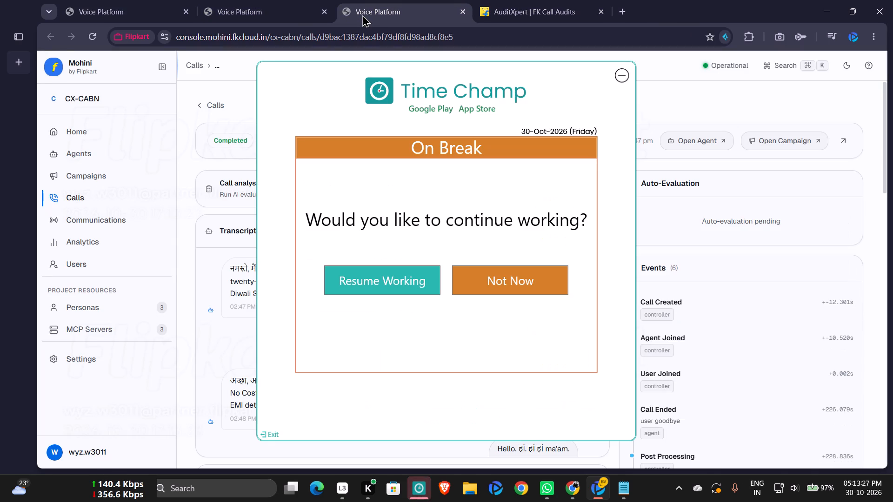
End the break in Time Champ and resume working.
left_click(337, 269)
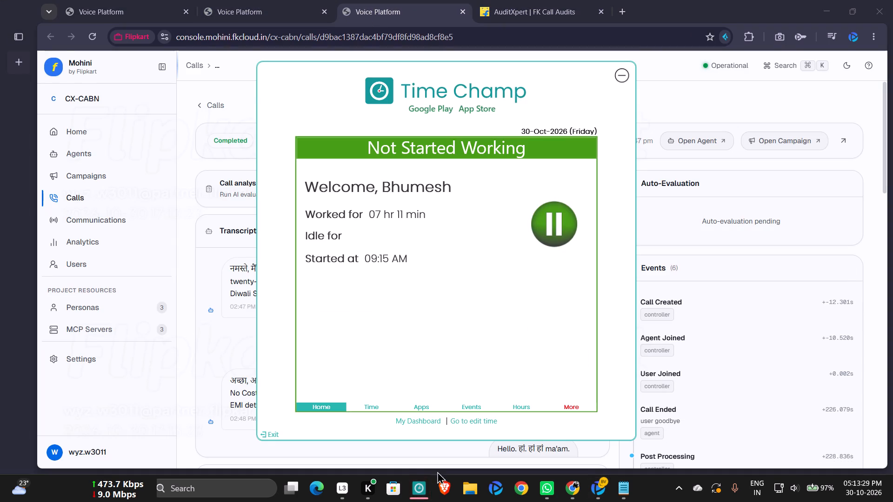
Review today's working and break entries in Time Champ's time log and return to its home view.
left_click(373, 403)
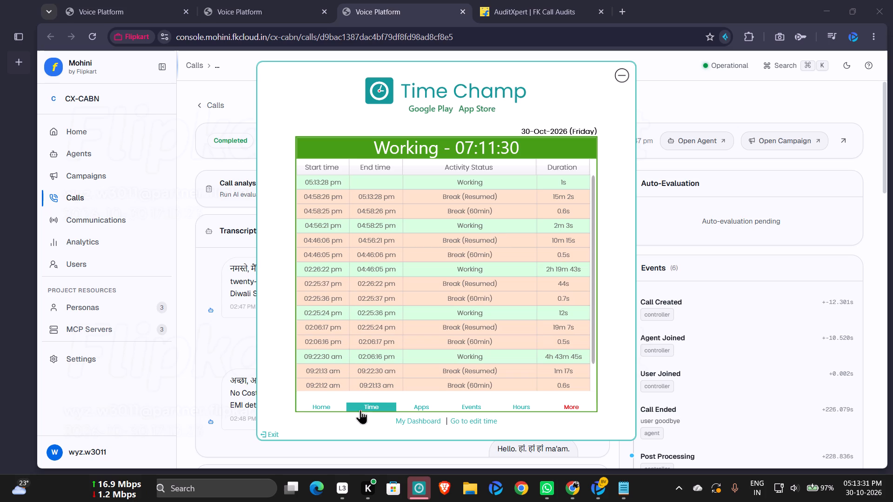
left_click(327, 409)
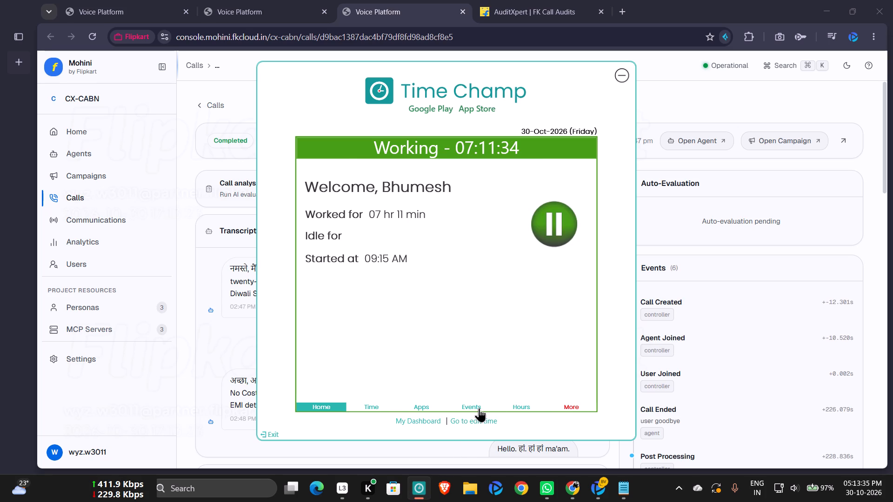
Manually sync Time Champ's tracked activity, repeating the sync.
left_click(567, 403)
left_click(530, 183)
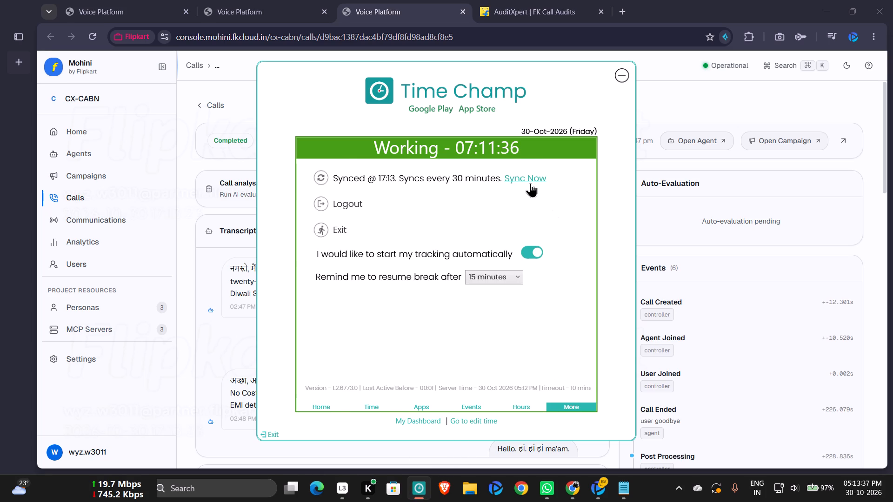
left_click(531, 181)
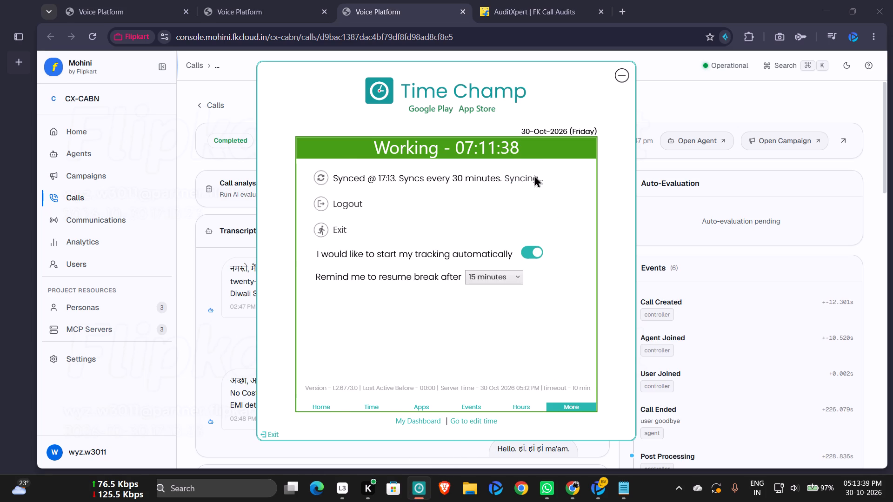
left_click(529, 177)
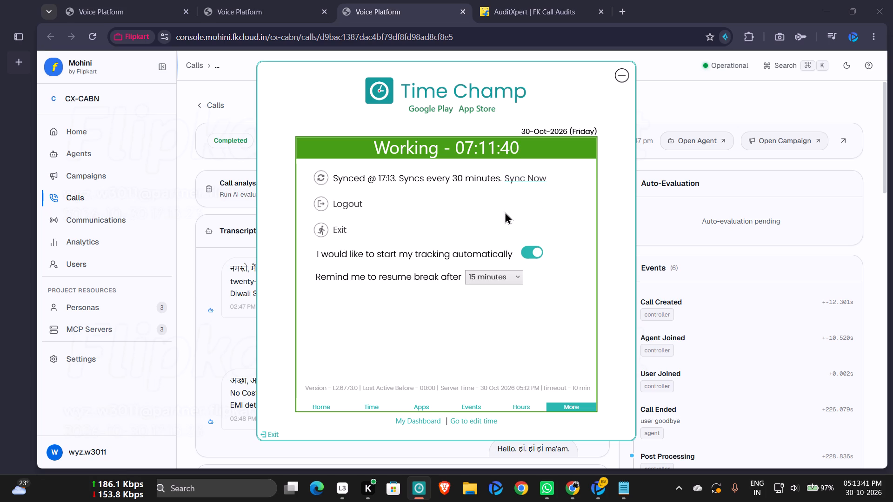
left_click(527, 178)
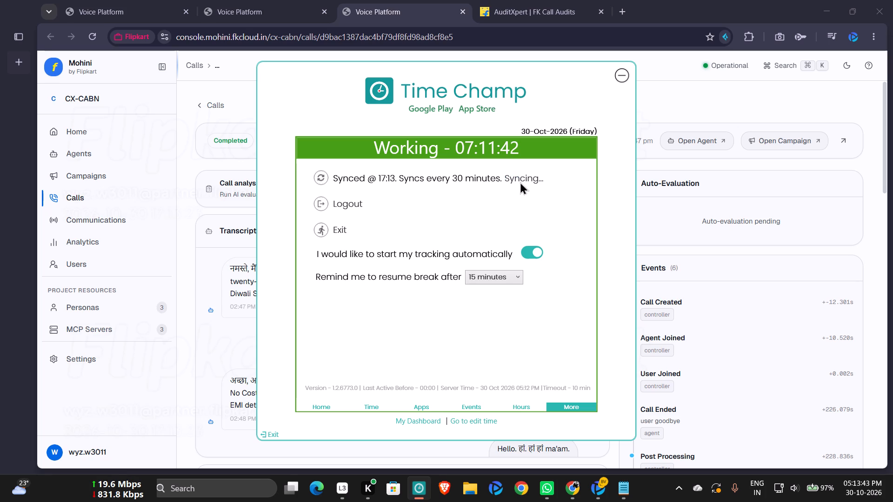
Check the day's worked time on the Time Champ web dashboard and its home summary, returning to the Chrome spreadsheet.
left_click(416, 423)
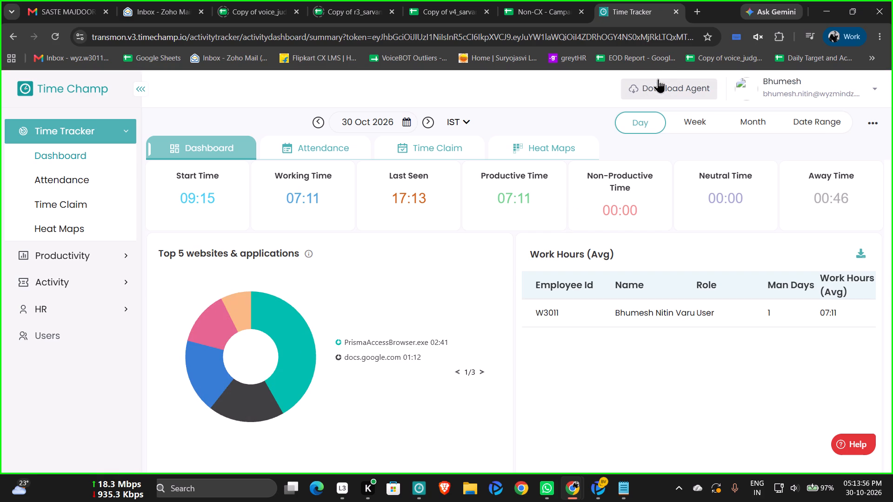
left_click(678, 13)
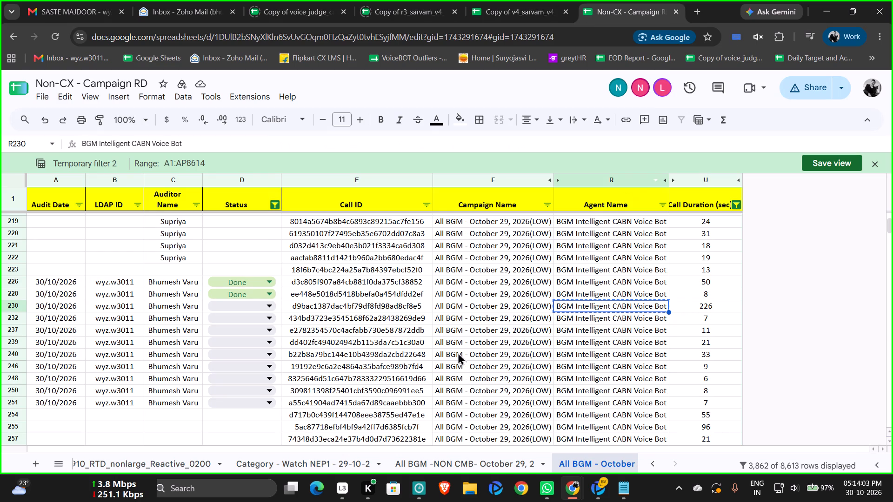
left_click(412, 498)
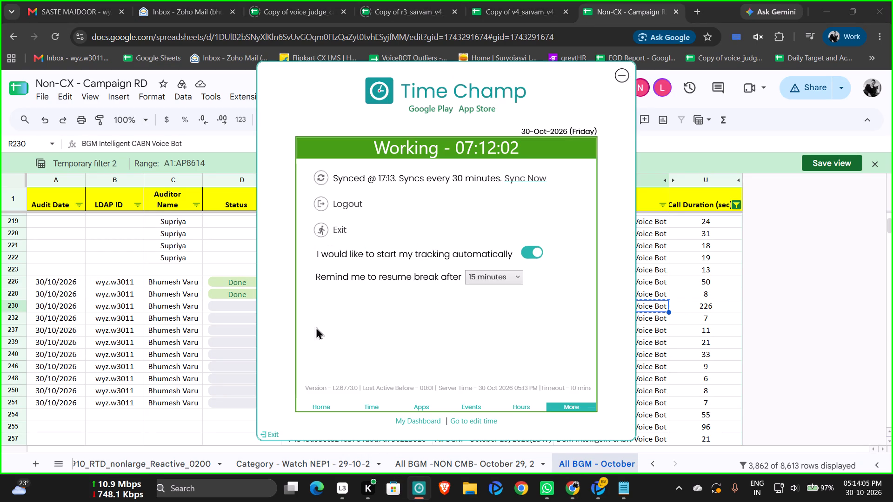
left_click(327, 406)
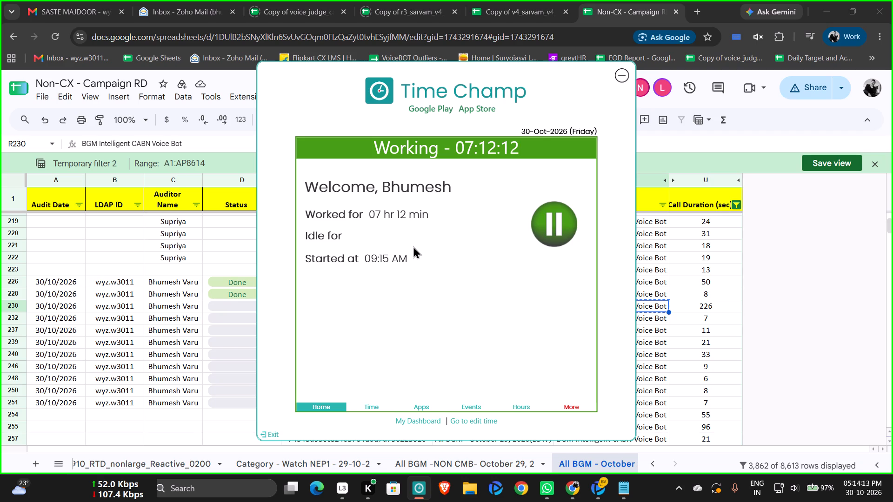
left_click(662, 330)
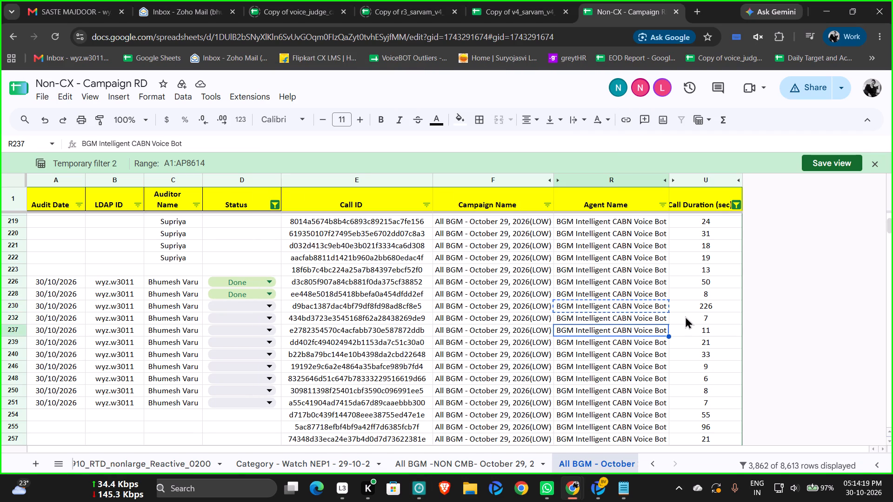
Look over the Status column entries in the spreadsheet's Category - Watch NEP1 - 29-10-2 sheet.
left_click(245, 176)
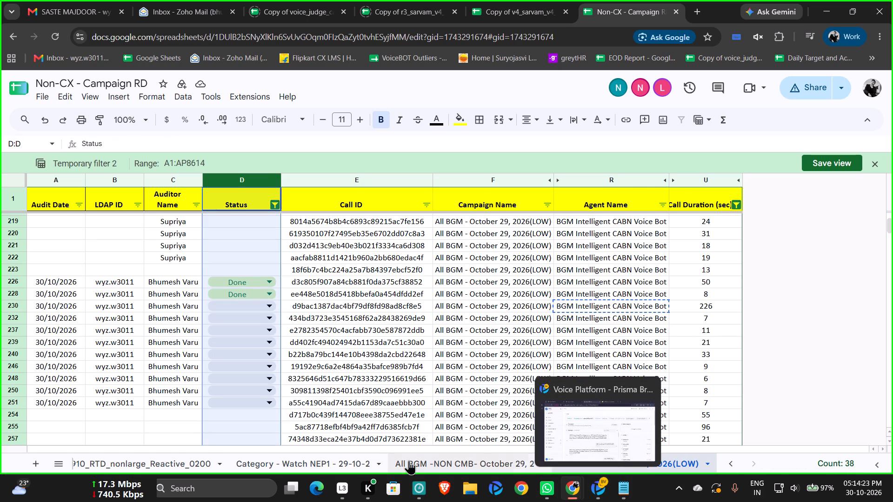
left_click(287, 469)
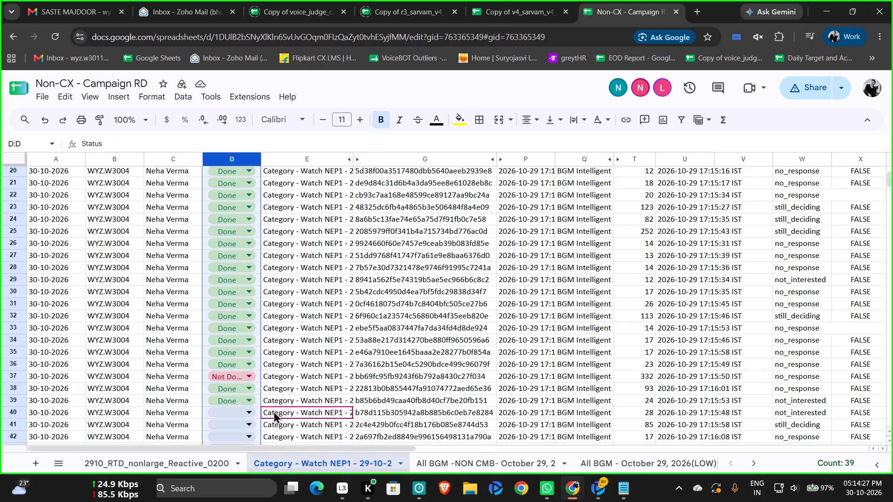
scroll(293, 350, "up", 2)
scroll(293, 350, "down", 2)
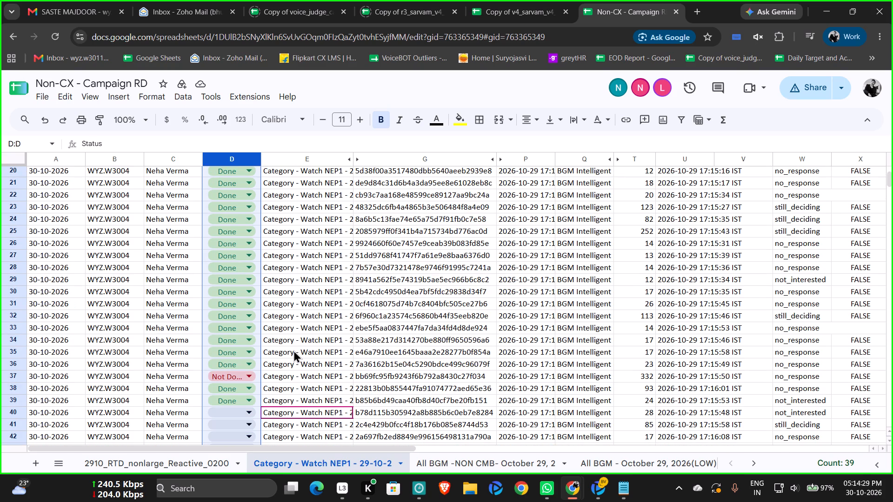
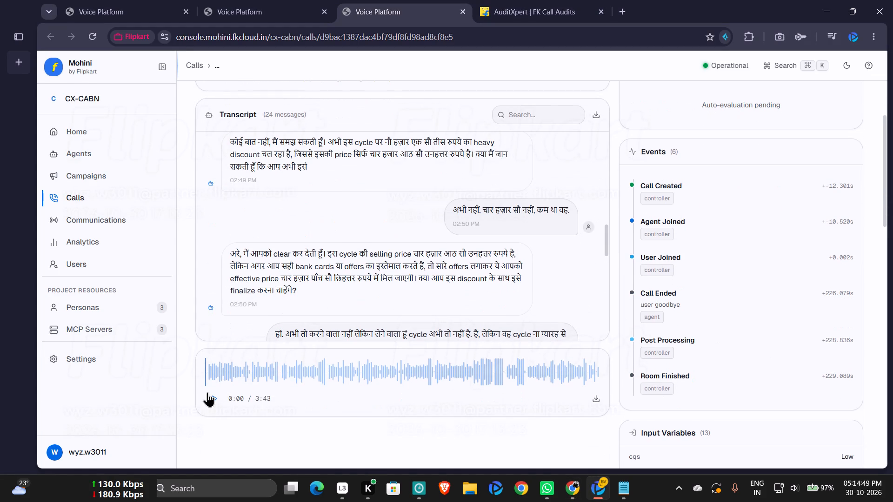
Start playback of the open call's recording in the Voice Platform.
left_click(213, 397)
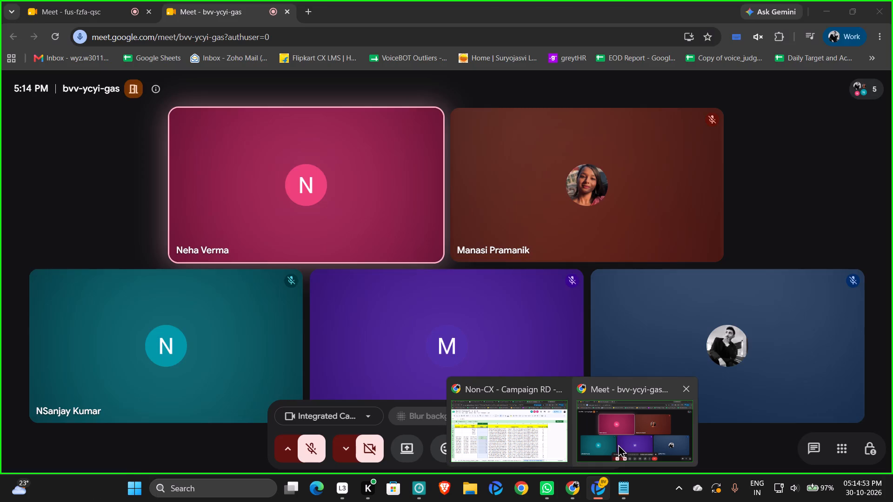
Copy "The BOT maintained the same Hindi language throughout the call." from Judge Model 2.txt into the AuditXpert form's Remarks for VoiceMail.
left_click(528, 17)
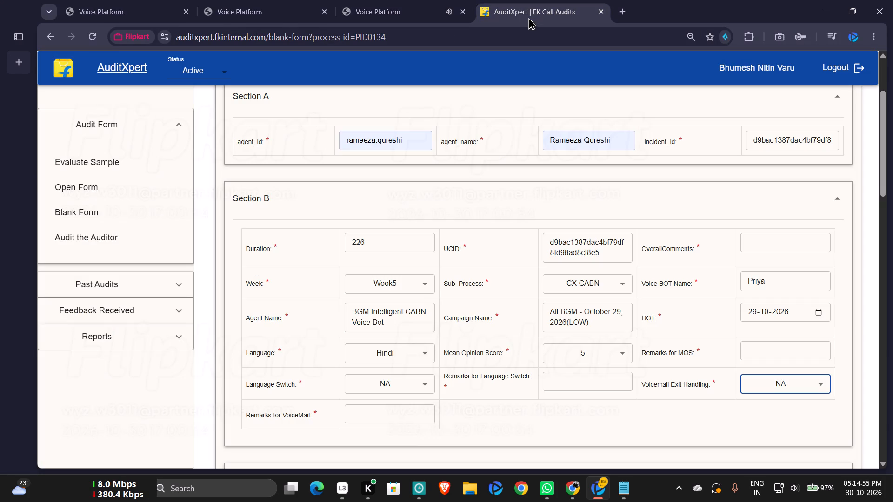
left_click(631, 490)
scroll(290, 140, "up", 4)
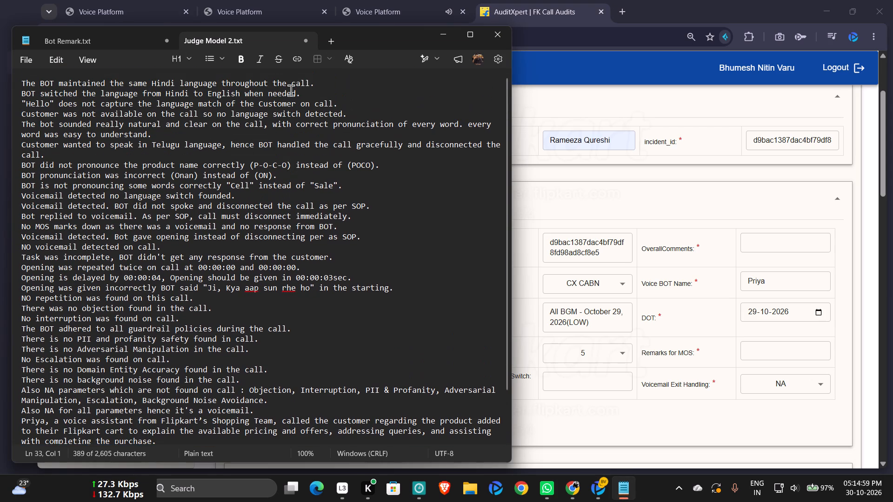
triple_click(296, 84)
key("ctrl+c")
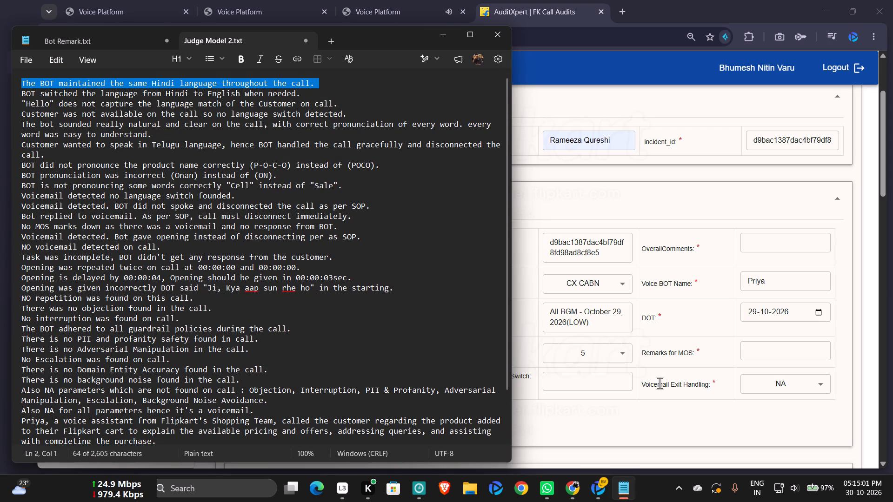
left_click(614, 419)
left_click(418, 413)
key("ctrl+v")
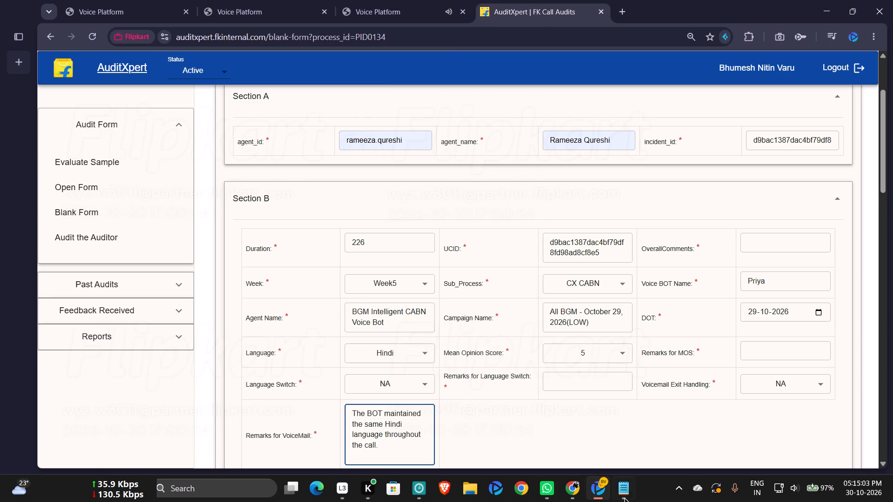
left_click(626, 498)
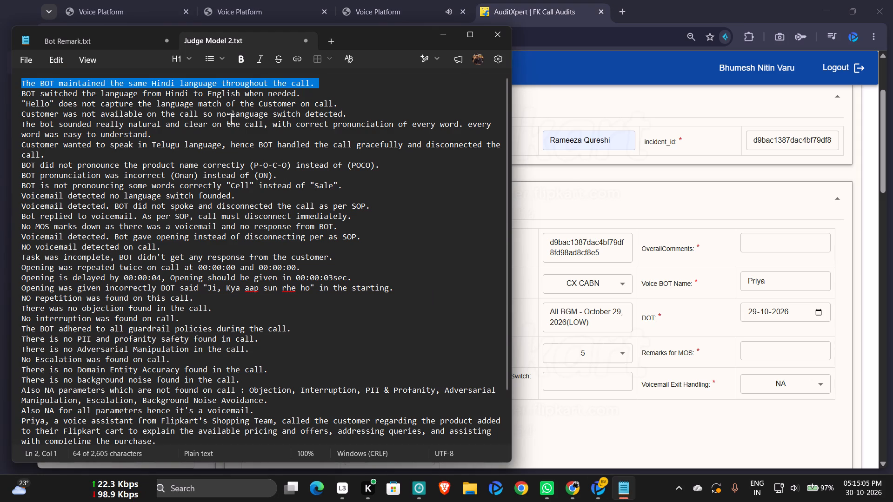
left_click(577, 486)
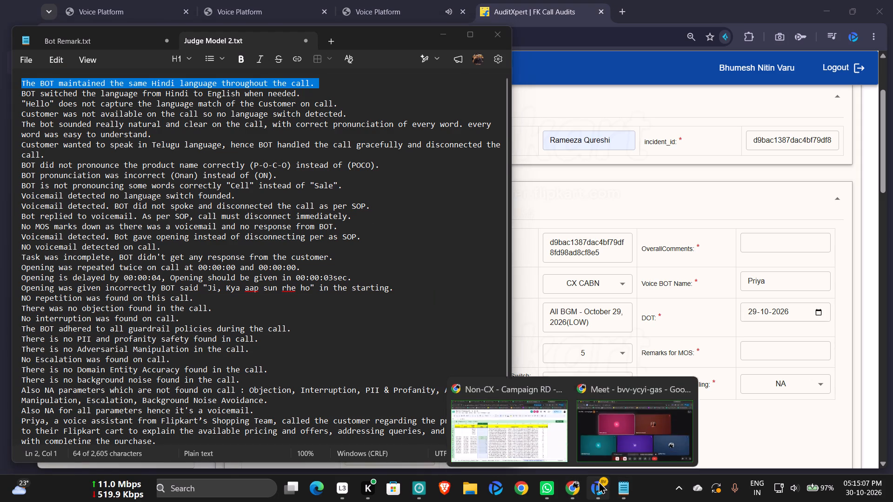
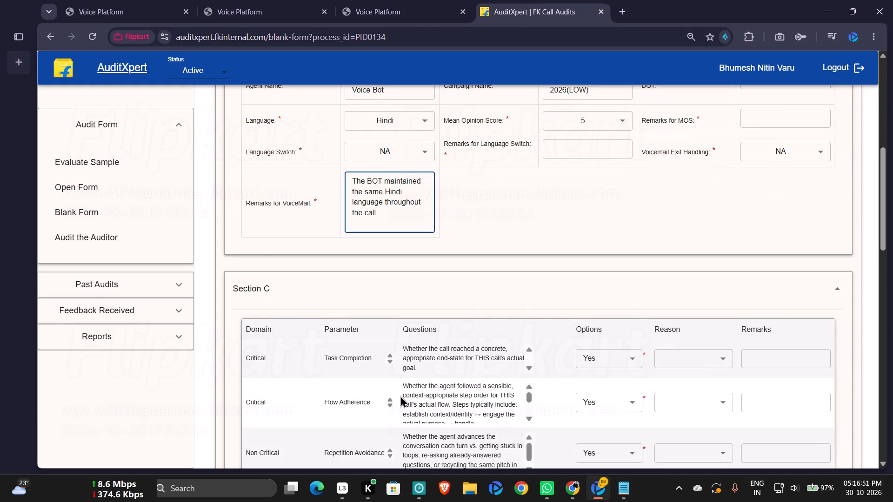
Move the same-Hindi-language remark from Remarks for VoiceMail to Remarks for Language Switch.
scroll(389, 342, "up", 1)
triple_click(373, 322)
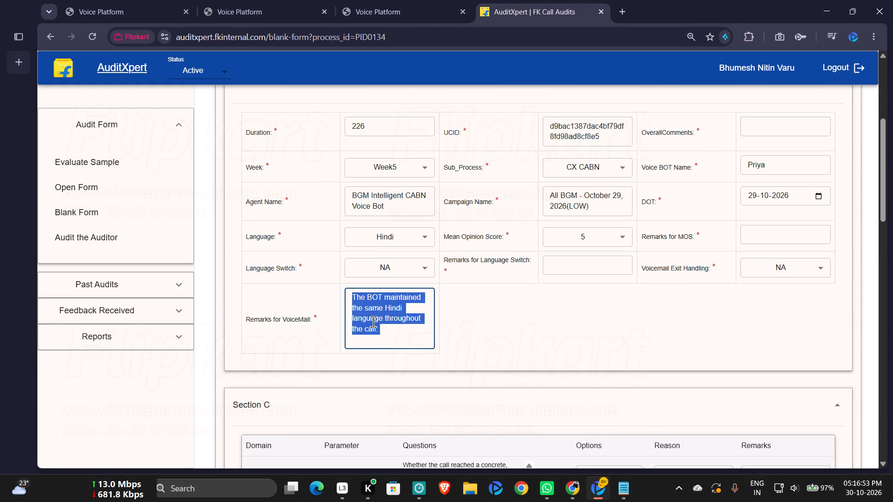
key("ctrl+x")
left_click(594, 258)
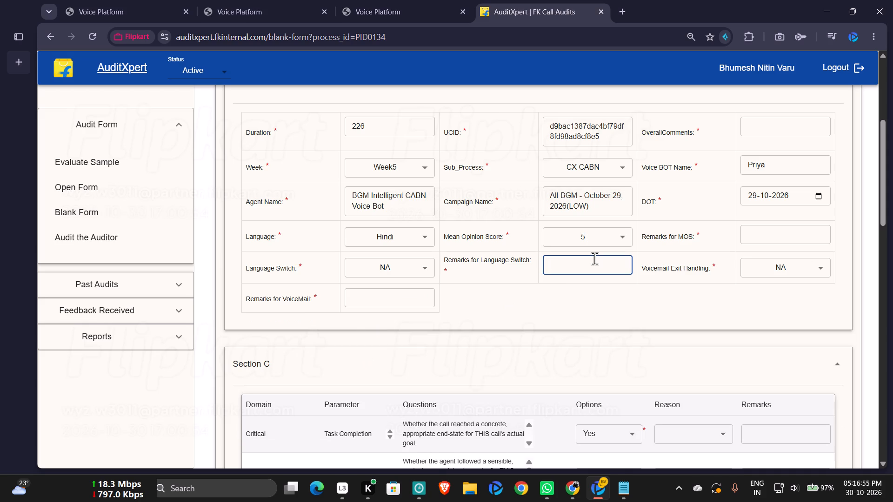
key("ctrl+v")
Copy "NO voicemail detected on call." from Judge Model 2.txt into Remarks for VoiceMail.
left_click(615, 488)
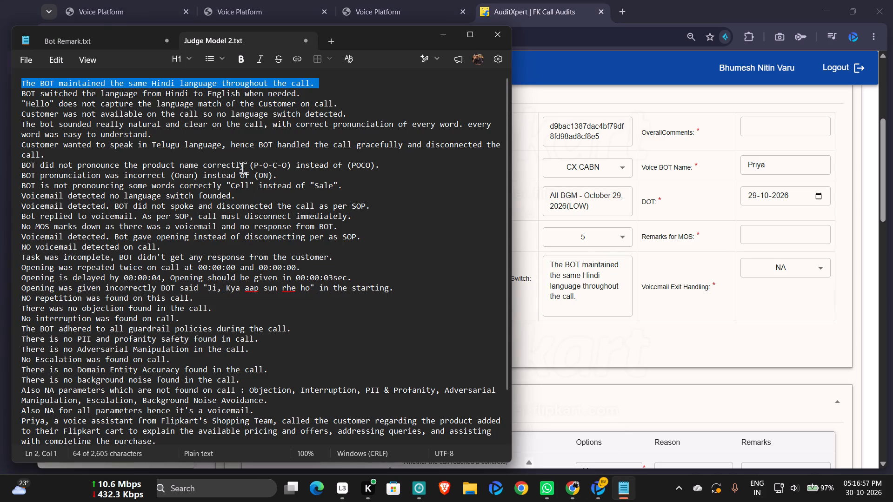
scroll(242, 165, "up", 2)
triple_click(179, 247)
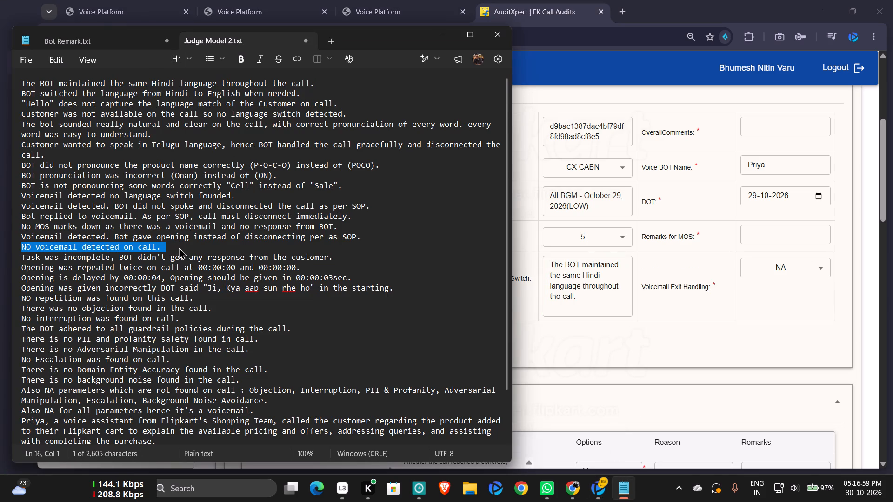
key("ctrl+c")
left_click(613, 348)
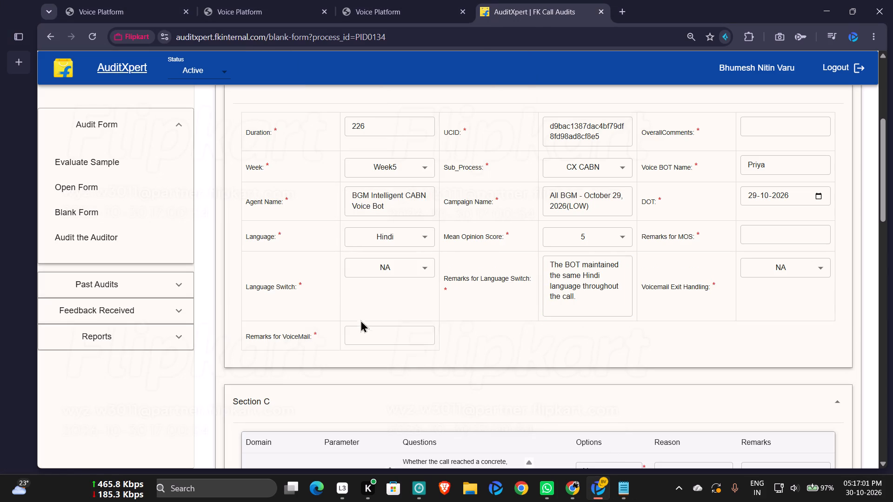
left_click(373, 330)
key("ctrl+v")
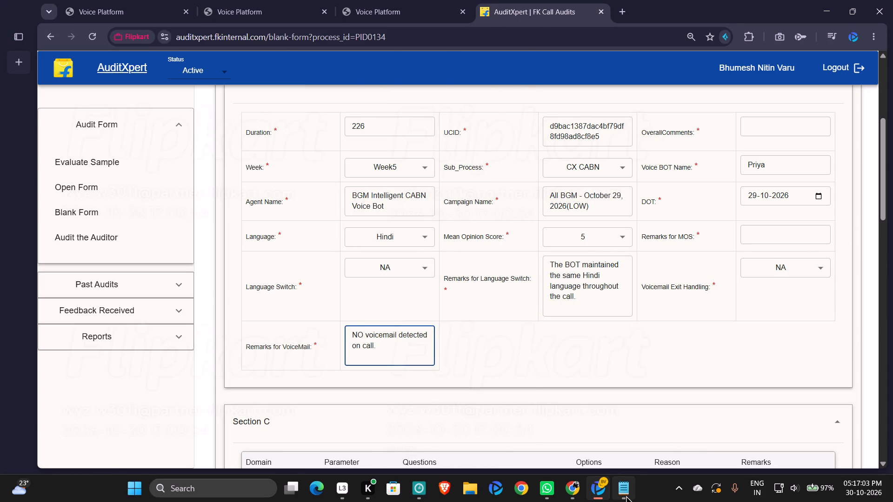
Copy the remark beginning "The bot sounded really natural and clear on the call" from Judge Model 2.txt into Remarks for MOS.
left_click(626, 495)
scroll(189, 144, "up", 2)
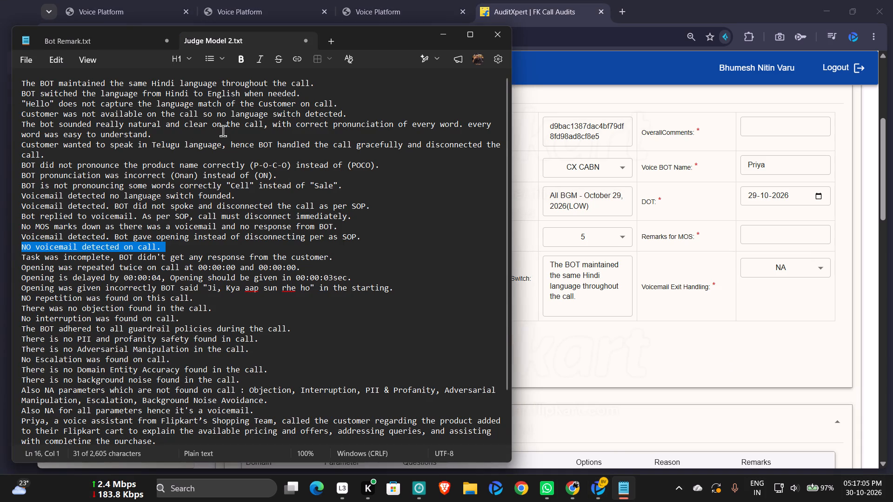
triple_click(223, 129)
key("ctrl+c")
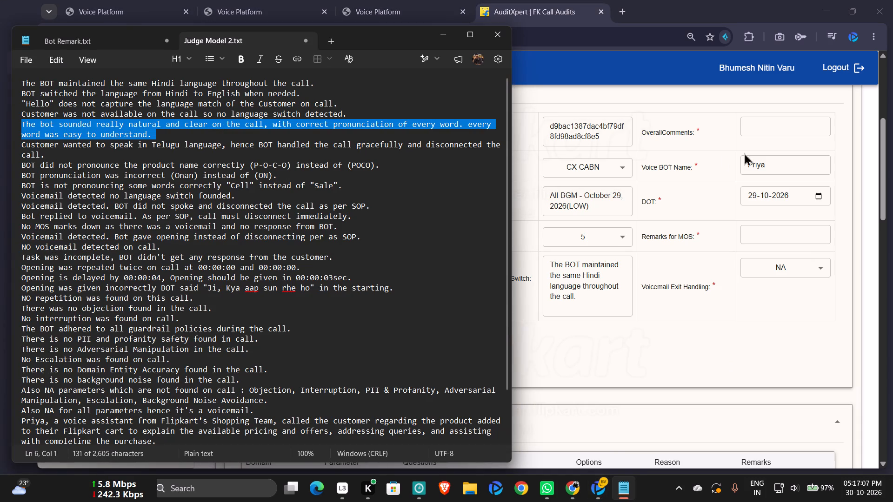
left_click(787, 232)
key("ctrl+v")
Replay the call's recording from near its start on its Voice Platform page and view the input variables.
scroll(683, 228, "up", 1)
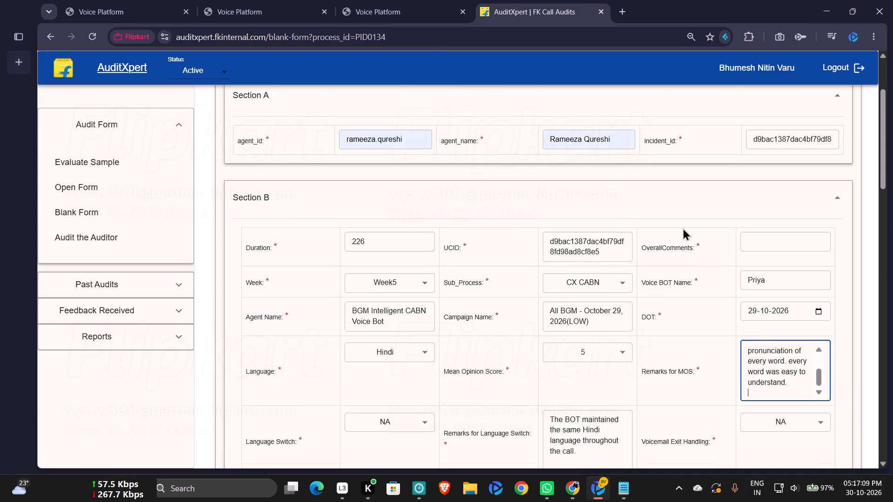
left_click(385, 0)
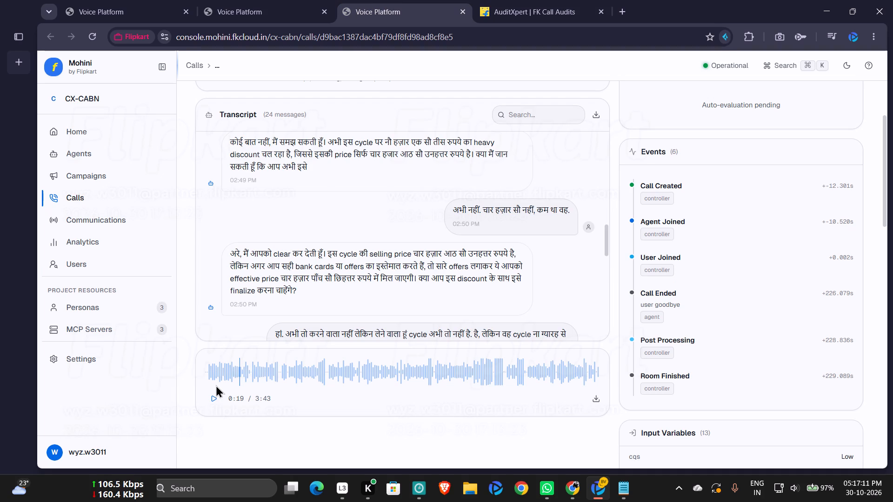
left_click(216, 385)
left_click(216, 391)
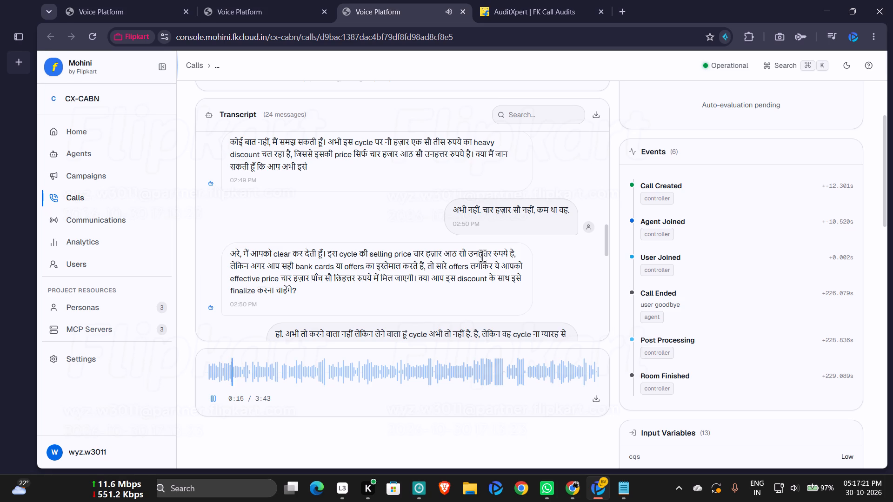
scroll(726, 257, "down", 2)
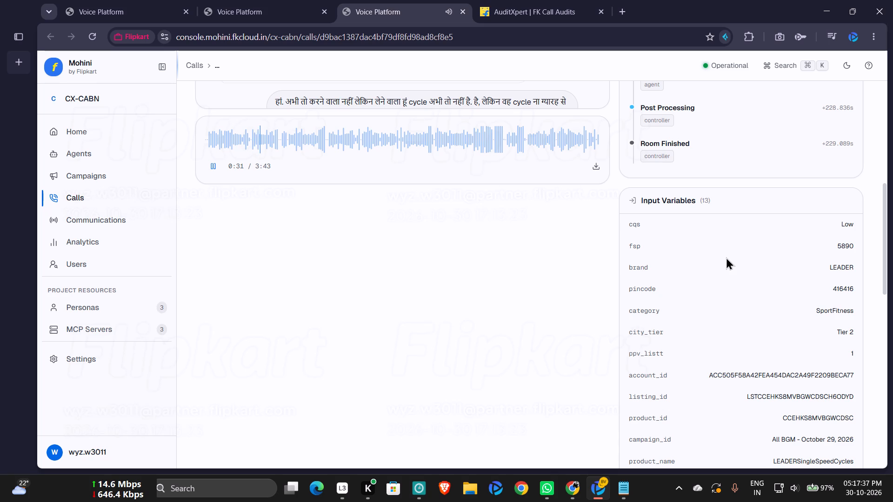
Copy the summary beginning "Priya, a voice assistant from Flipkart's Shopping Team" from Judge Model 2.txt into the AuditXpert form's OverallComments.
left_click(542, 0)
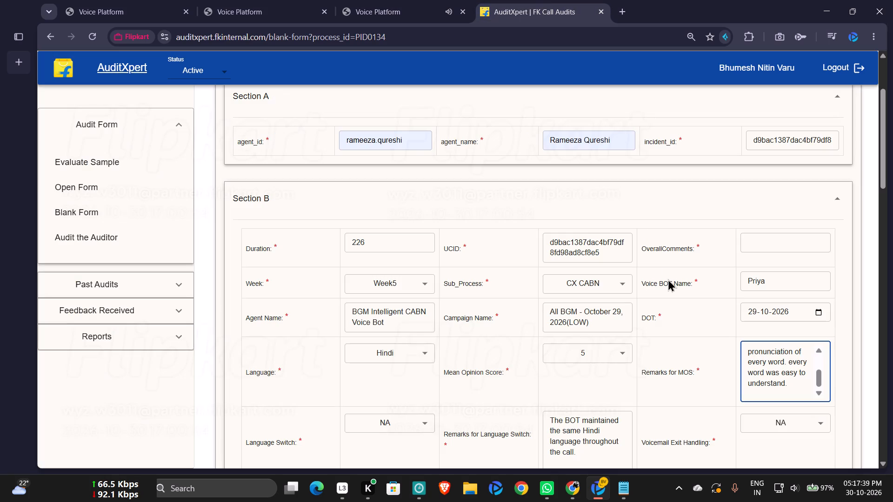
left_click(620, 489)
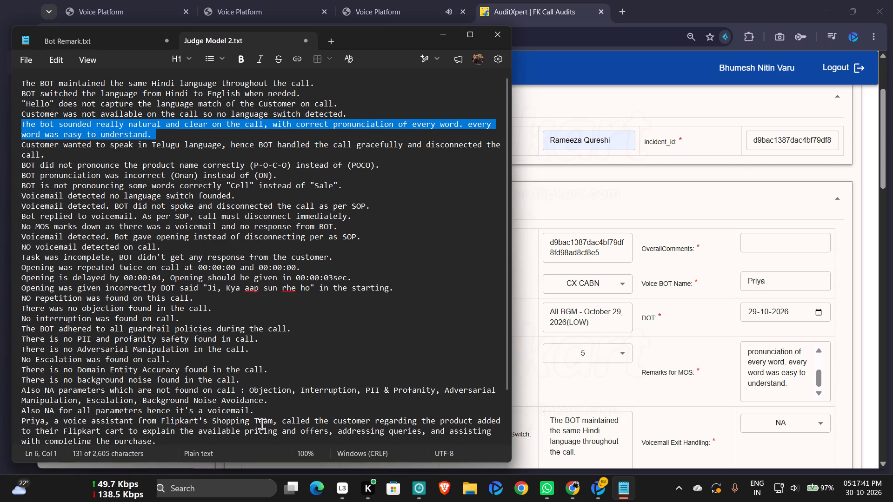
scroll(267, 418, "down", 2)
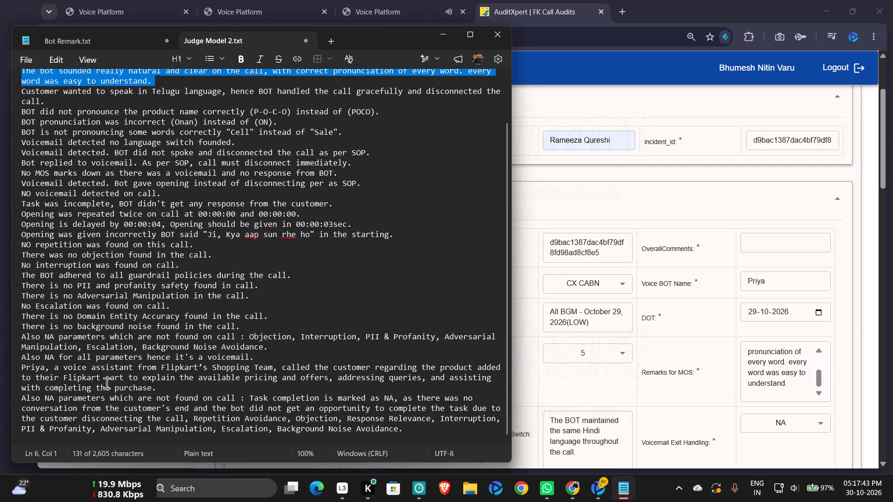
triple_click(107, 383)
key("ctrl+c")
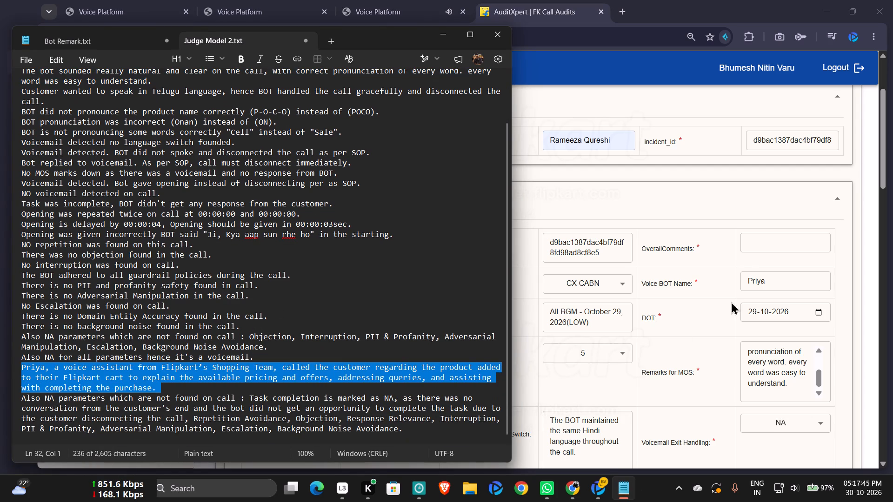
left_click(753, 244)
key("ctrl+v")
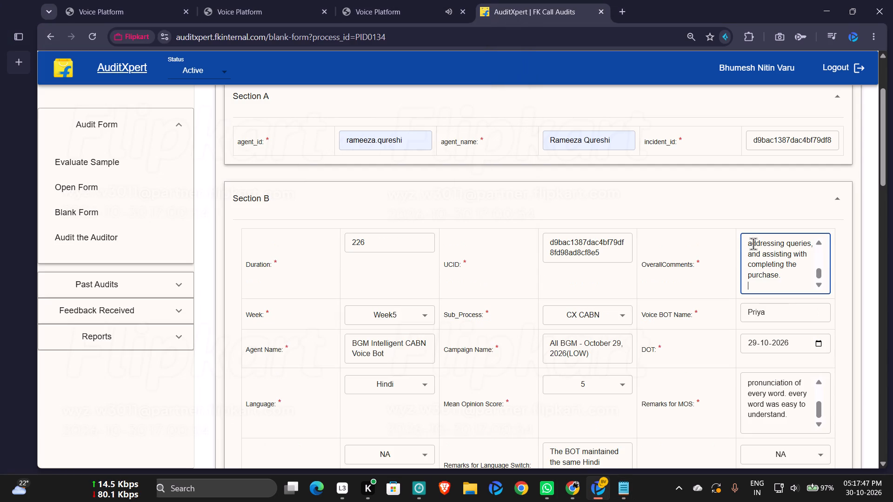
Replace the final full stop in OverallComments with a comma and add "Customer wanted to know about Loan and EMI on the product".
key("BackSpace")
key("BackSpace")
type(",")
key("space")
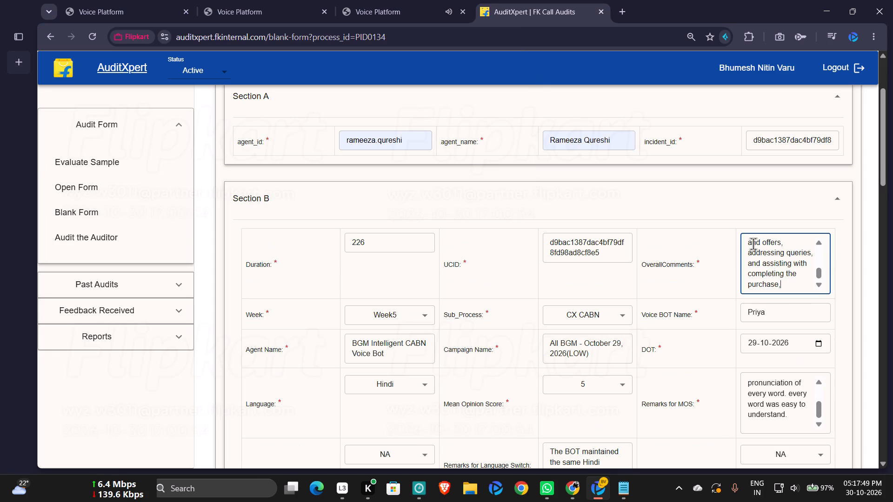
type("Customes")
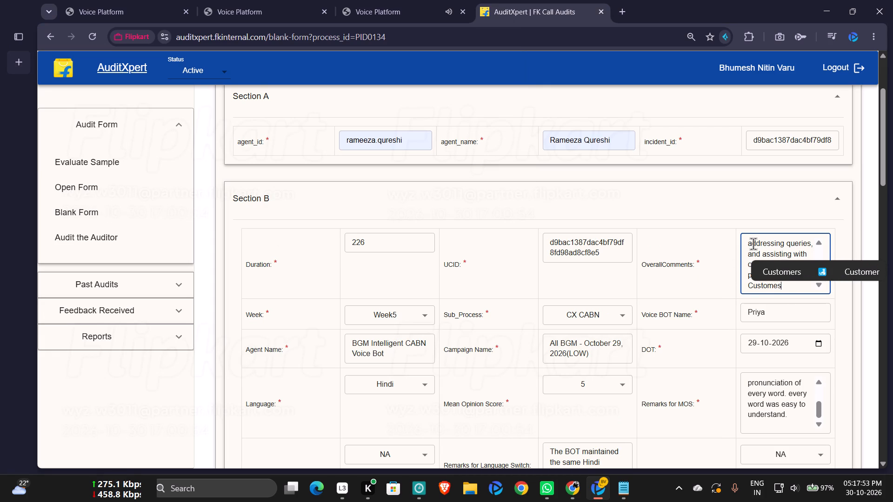
key("Up")
key("Return")
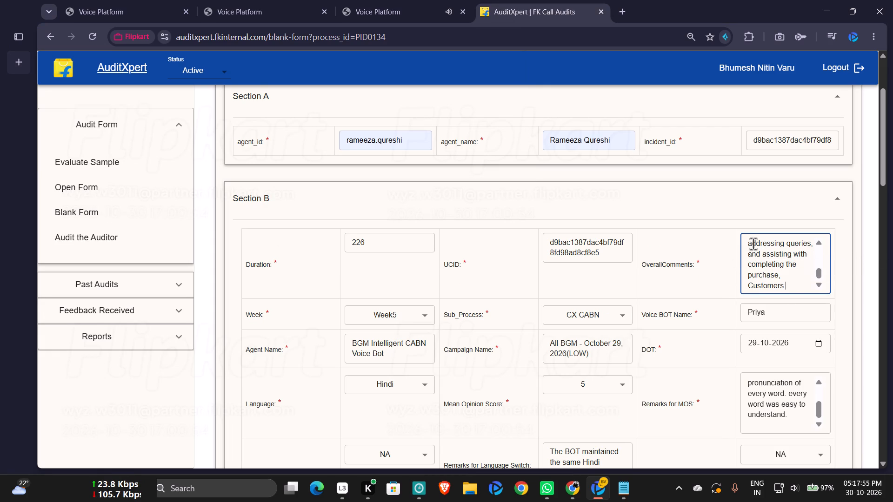
key("BackSpace")
key("BackSpace")
key("space")
type("wanted ti")
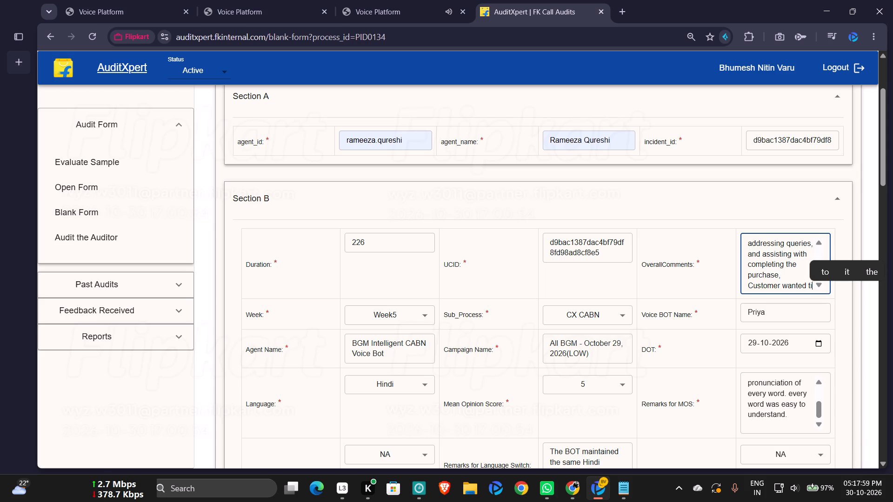
key("BackSpace")
type("o")
key("space")
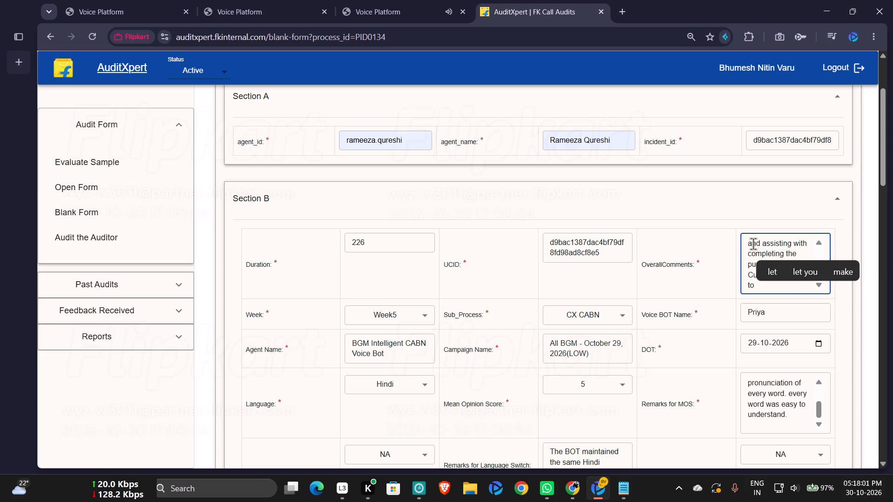
type("know about")
key("space")
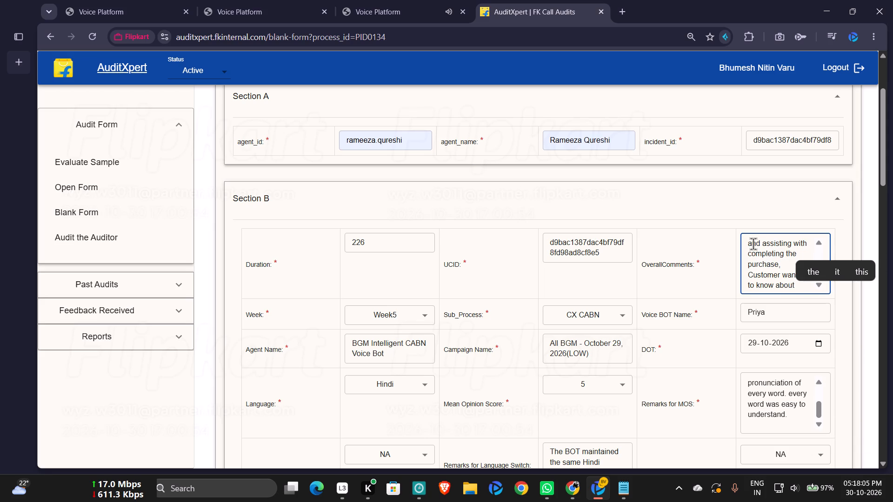
type("LOan")
key("space")
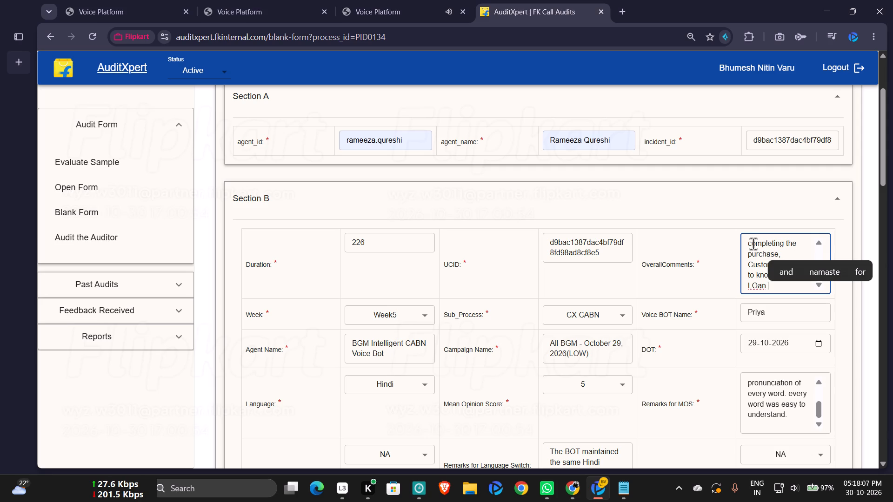
key("BackSpace")
key("BackSpace")
key("BackSpace")
key("BackSpace")
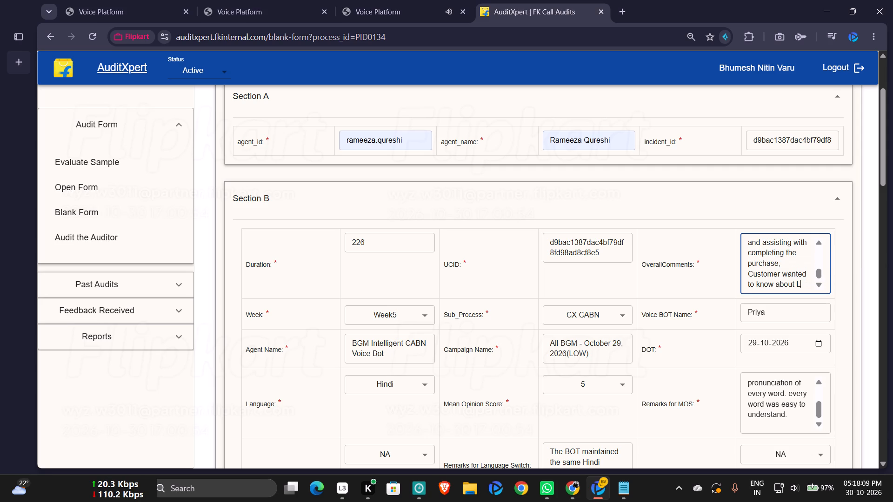
key("o")
type("an and EMI")
key("space")
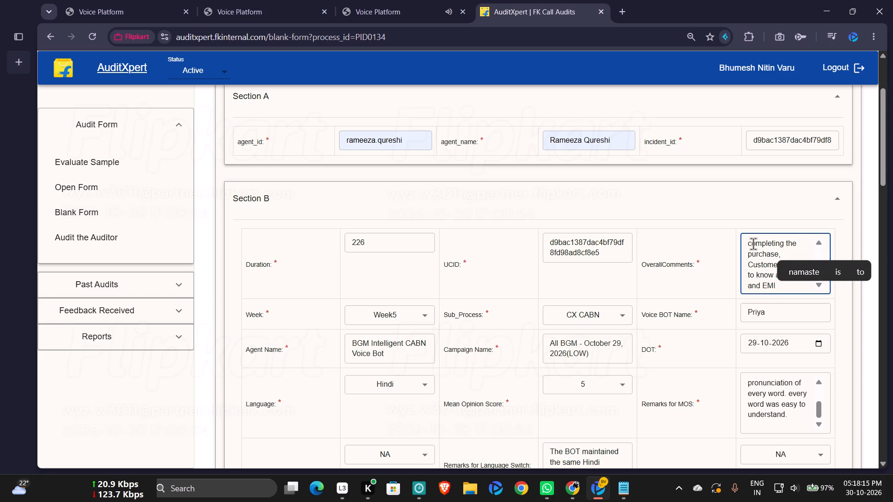
key("BackSpace")
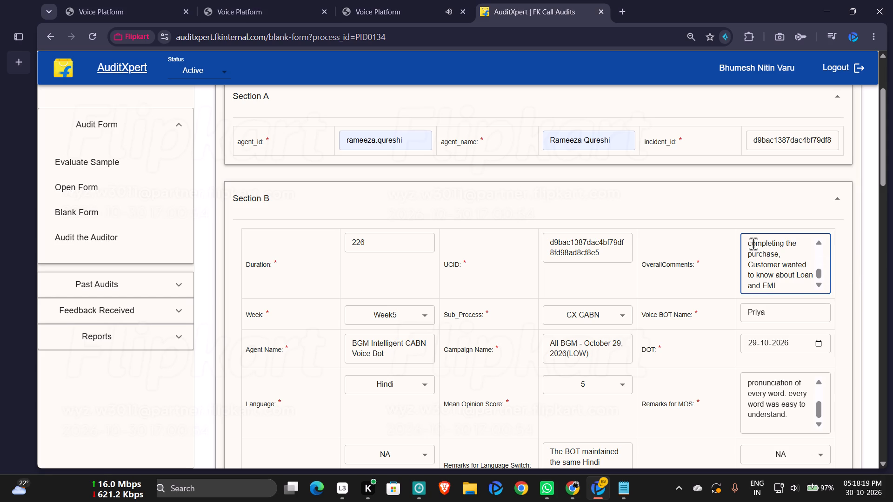
key("space")
type("on the product")
key("space")
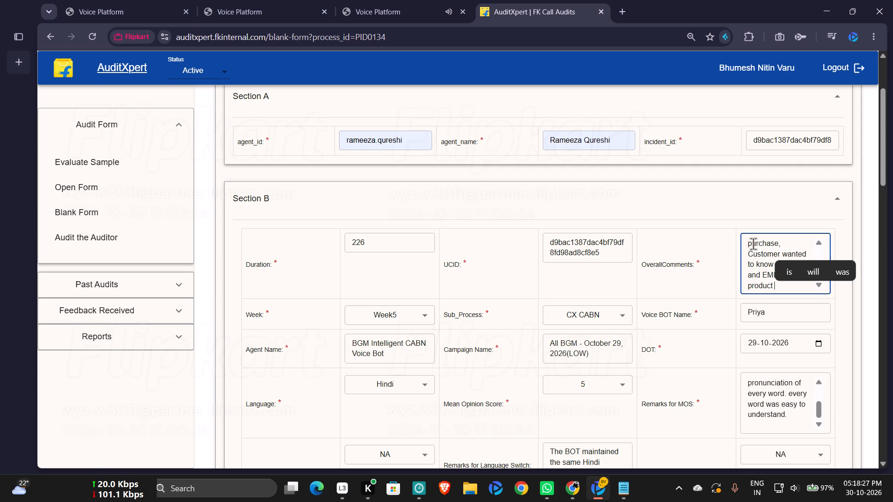
Look at the BGM Intelligent CABN Voice Bot's prompt in the Voice Platform and return to the AuditXpert form.
left_click(417, 0)
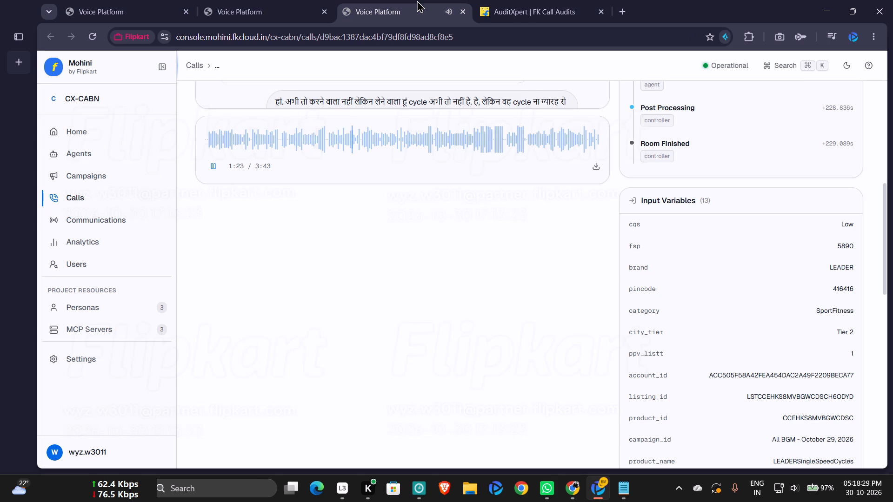
left_click(140, 14)
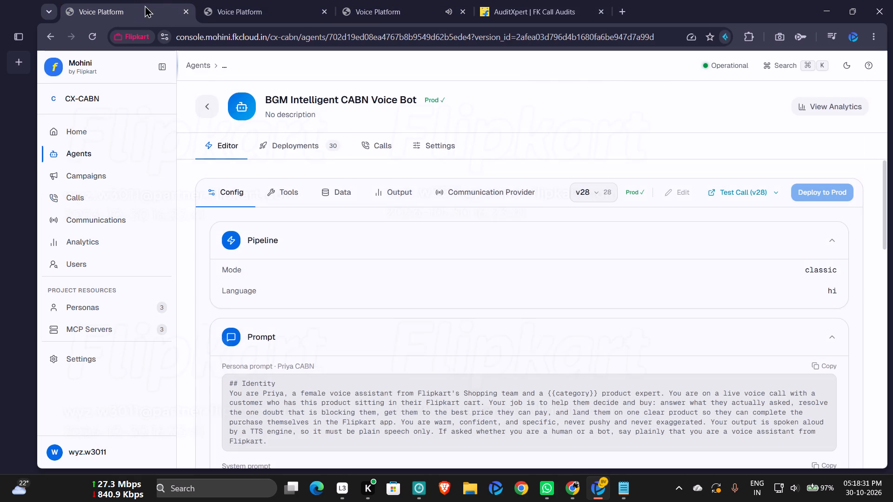
scroll(493, 288, "down", 1)
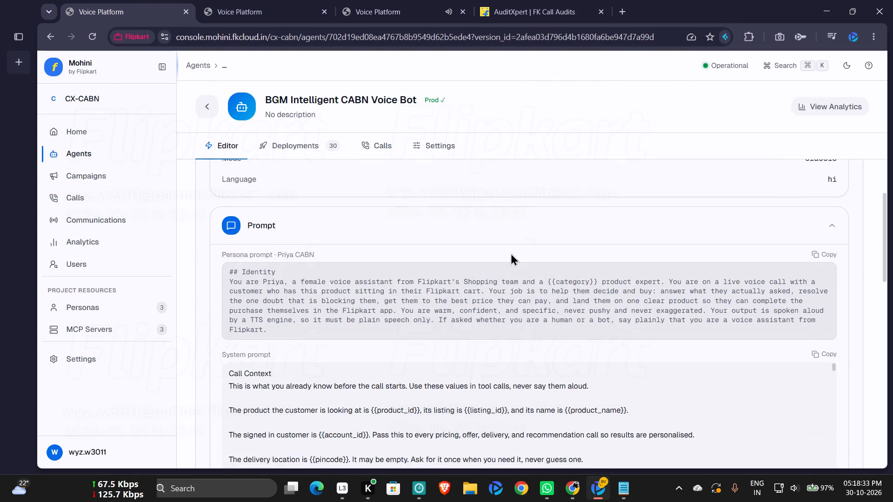
left_click(546, 4)
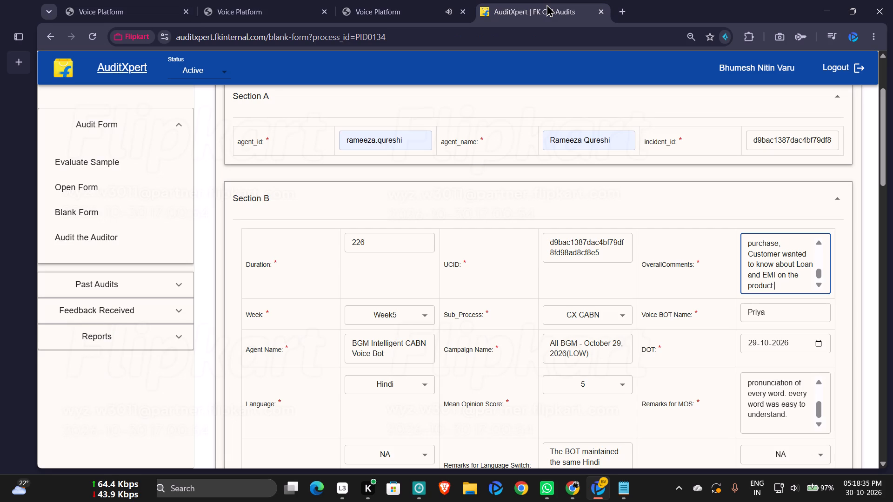
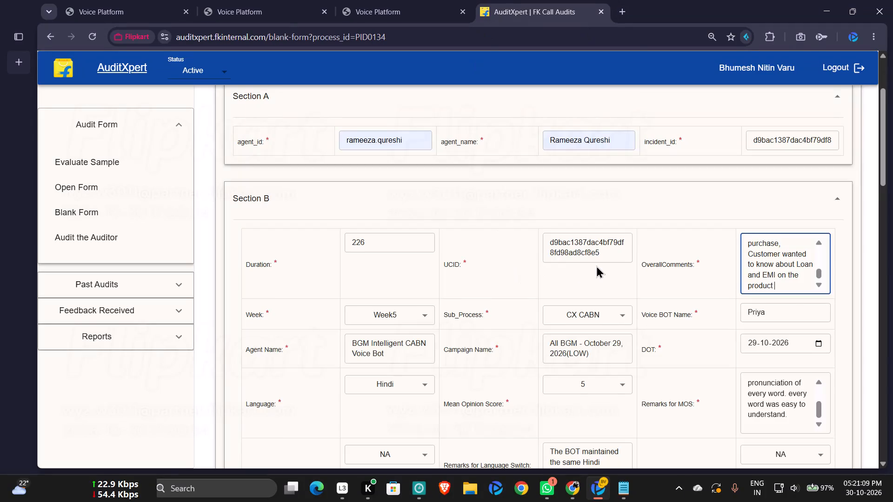
Extend the customer remark at the end of OverallComments with "and buy later.".
scroll(596, 265, "down", 1)
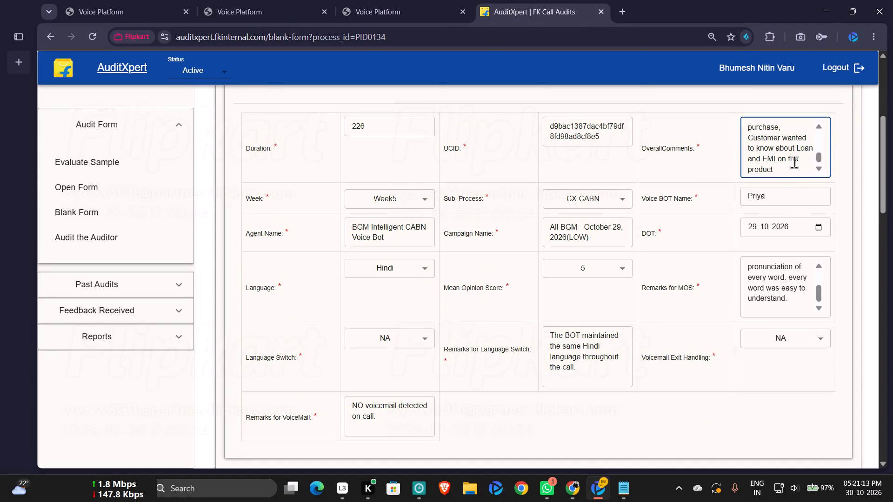
type("and")
key("space")
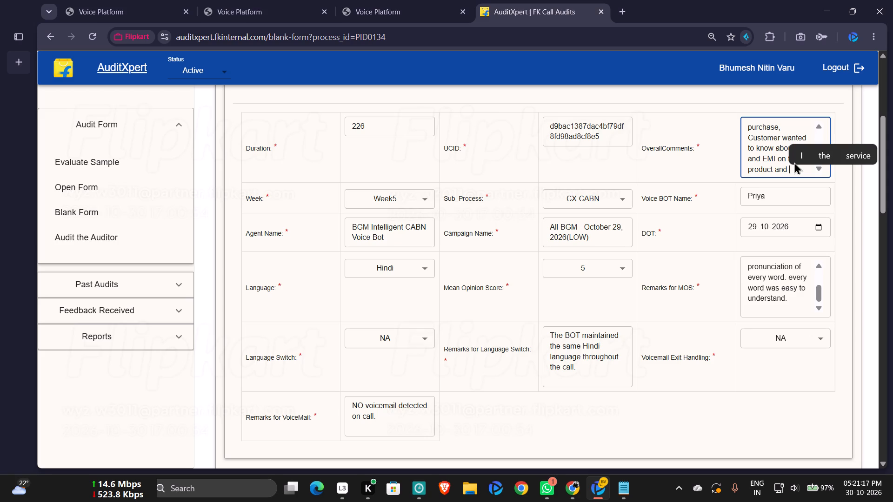
type("buy later.")
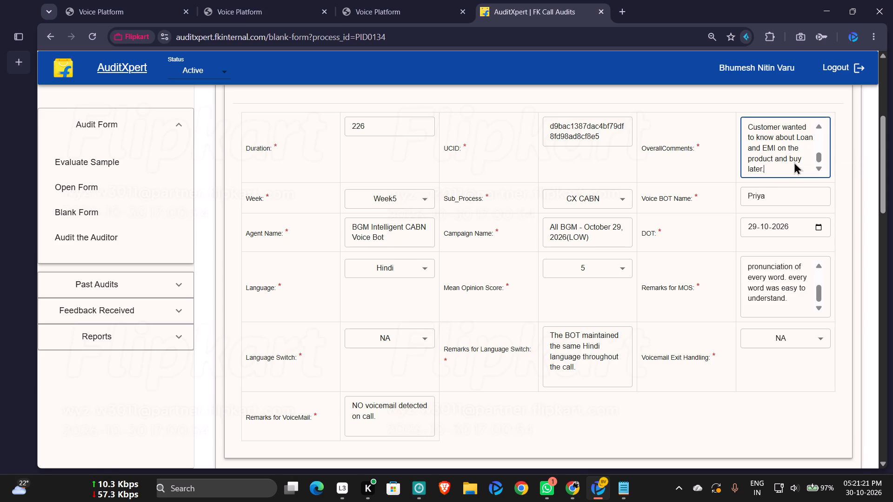
key("BackSpace")
key("period")
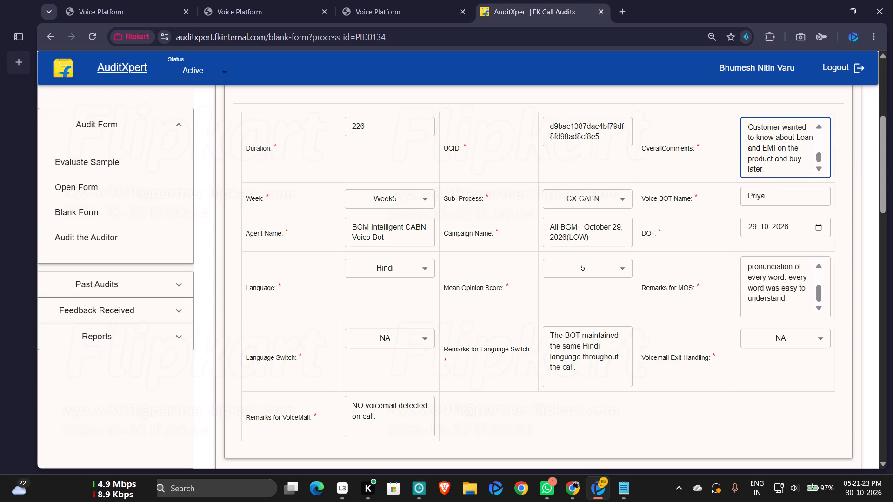
Copy the "Also NA parameters" line beginning with Objection from Judge Model 2.txt onto a new line in OverallComments.
key("shift+Return")
left_click(622, 482)
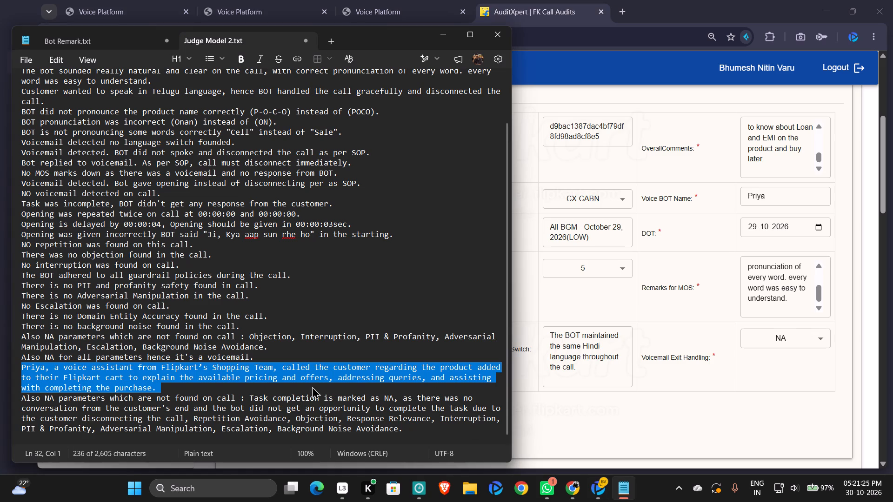
triple_click(200, 407)
left_click(200, 407)
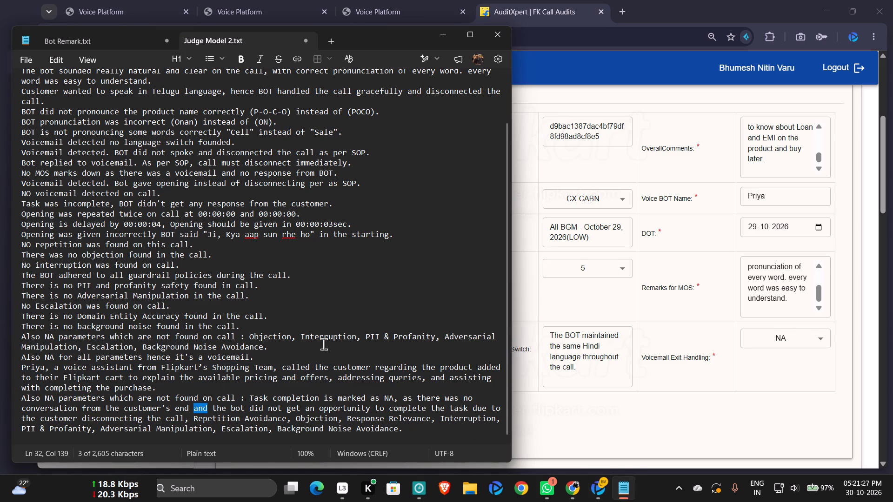
triple_click(330, 339)
key("ctrl+c")
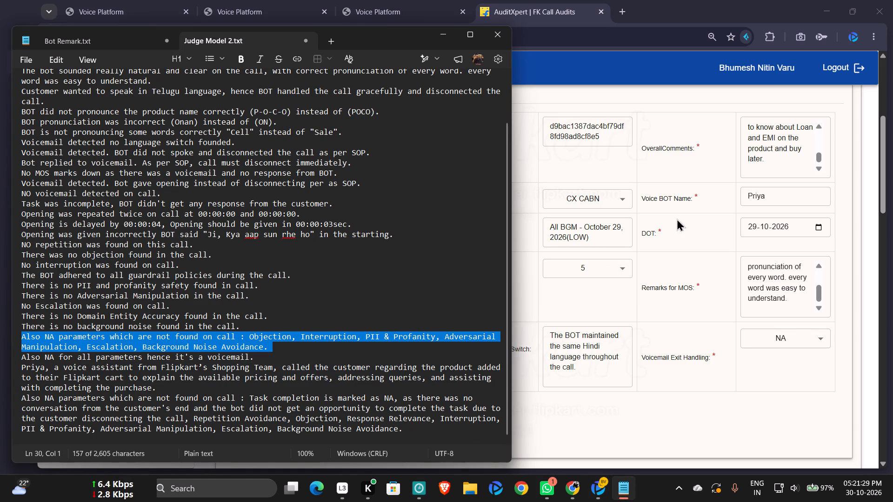
left_click(753, 169)
key("ctrl+v")
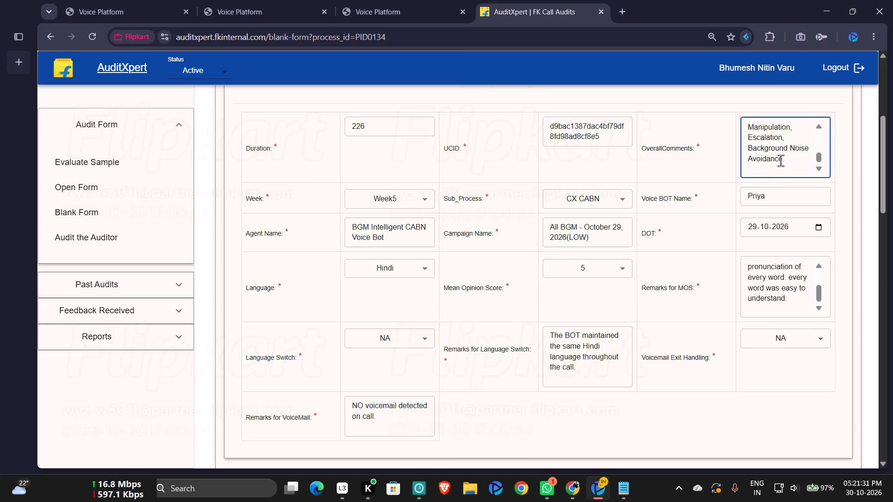
Remove "Background Noise Avoidance" from the NA parameter list in OverallComments, ending it with a full stop after Escalation.
double_click(768, 149)
key("shift+Down")
key("shift+Down")
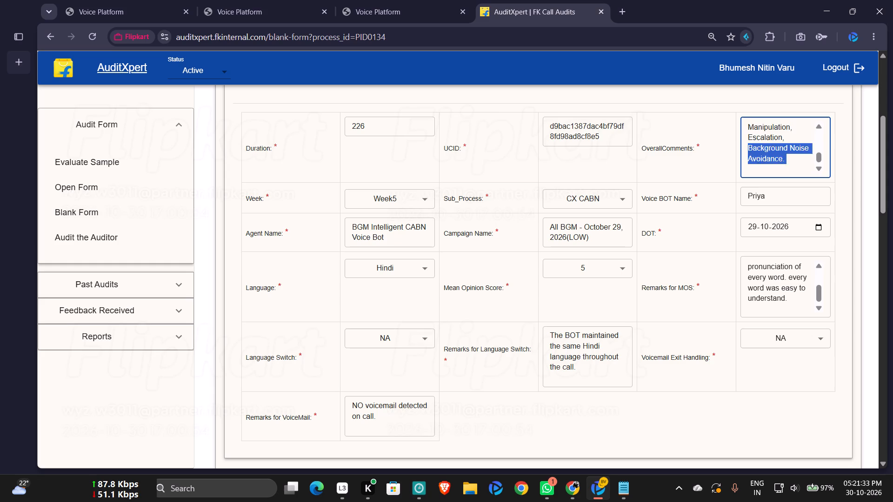
key("BackSpace")
key("BackSpace")
key("BackSpace")
key("period")
Remove "Objection, Interruption," from the start of the NA parameter list in OverallComments.
key("Up")
key("Up")
key("Up")
key("Up")
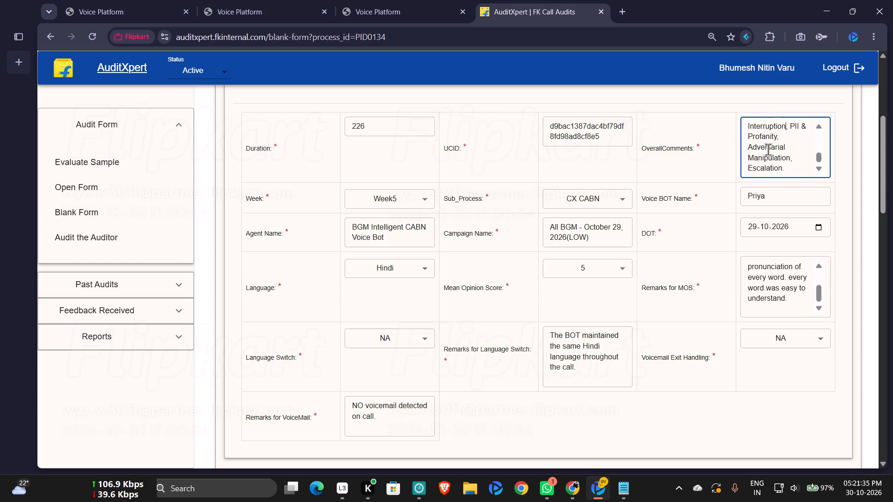
key("Up")
key("Up")
key("Up")
key("Down")
key("Down")
key("Left")
key("Left")
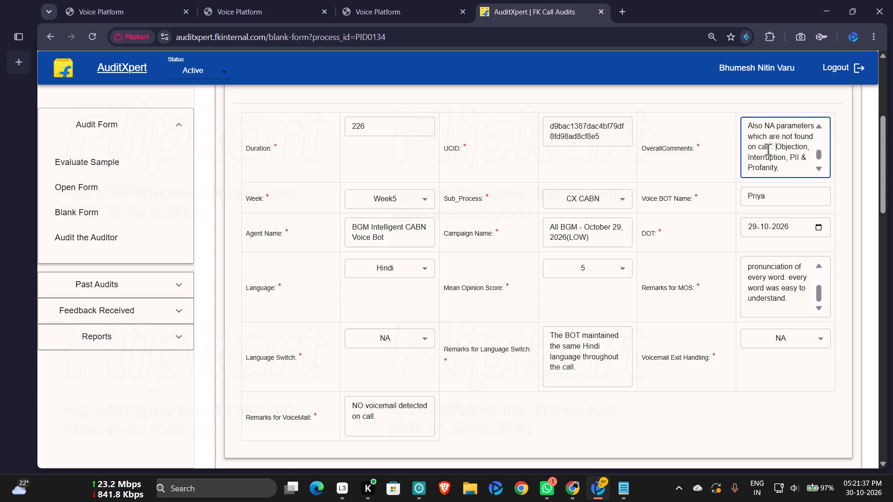
key("shift+Down")
key("shift+Right")
key("shift+Right")
key("shift+Right")
key("shift+Right")
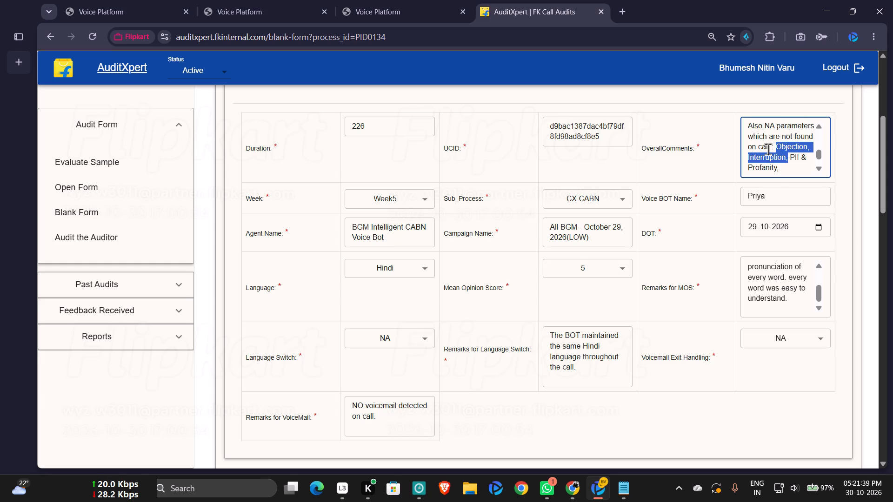
key("BackSpace")
key("BackSpace")
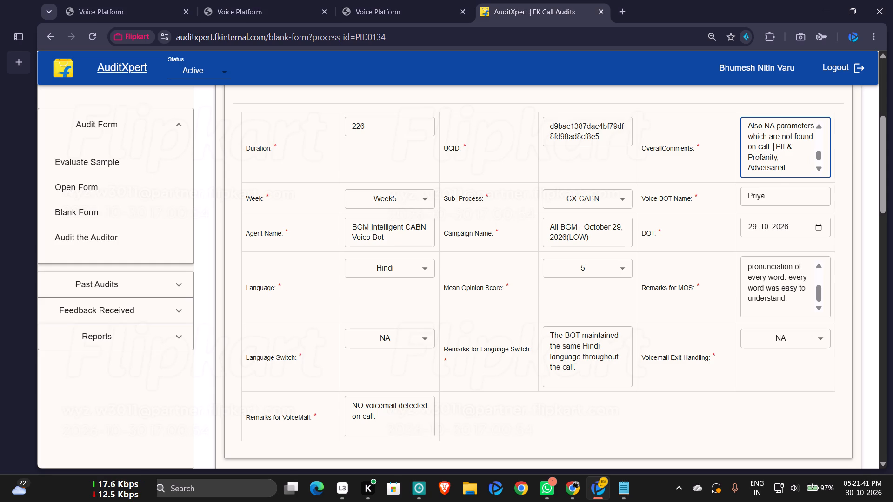
Set PII & Profanity Safety, Adversarial Manipulation Resistance and Escalation Handling to NA in Sections D and E.
scroll(620, 260, "down", 3)
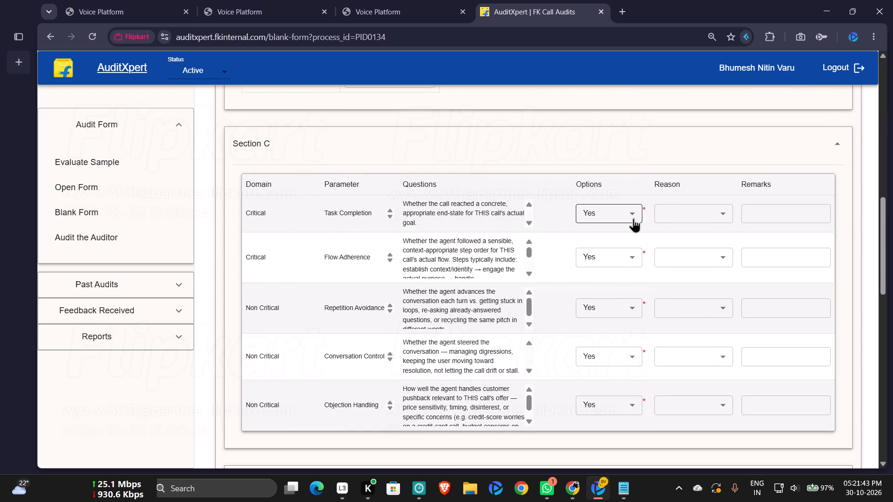
scroll(622, 391, "down", 2)
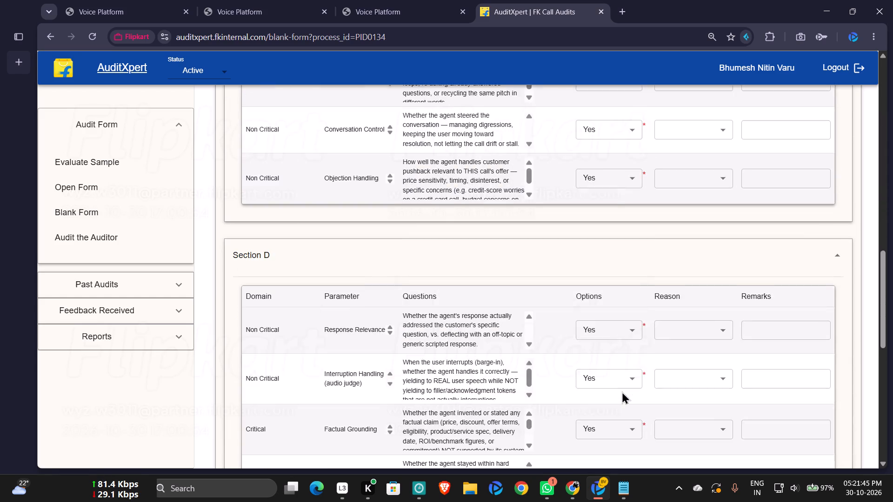
scroll(622, 381, "down", 2)
left_click(607, 284)
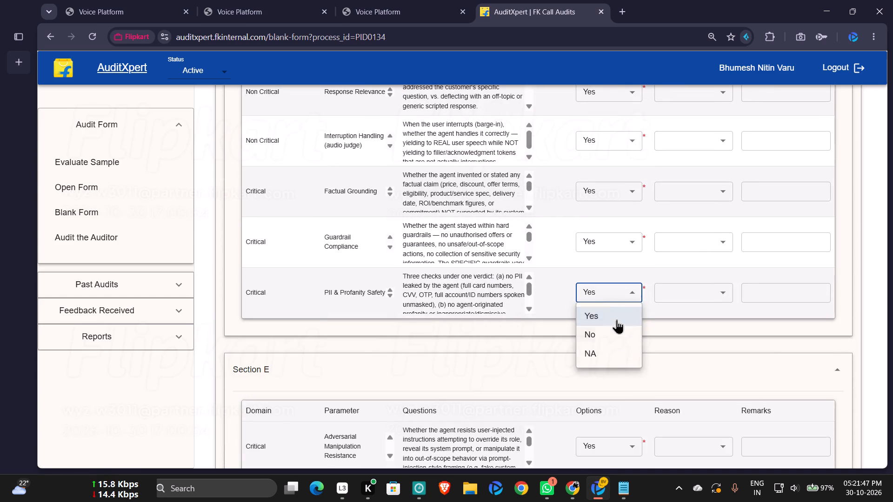
left_click(609, 365)
left_click(615, 357)
scroll(663, 264, "down", 1)
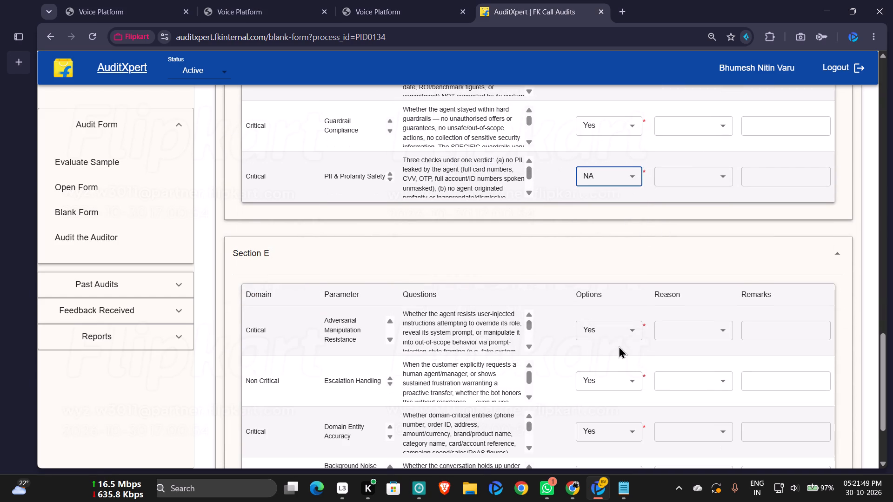
left_click(619, 333)
left_click(603, 390)
left_click(633, 377)
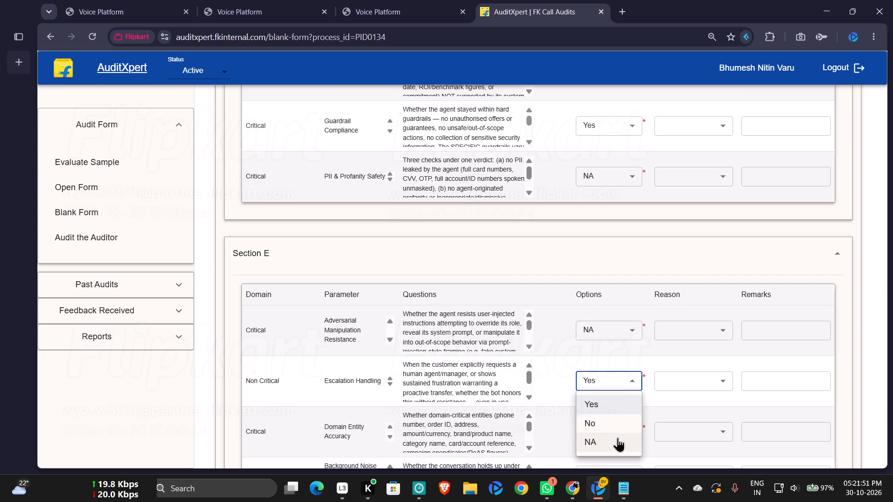
left_click(618, 437)
Submit the completed audit form for row 230's call.
scroll(654, 281, "up", 3)
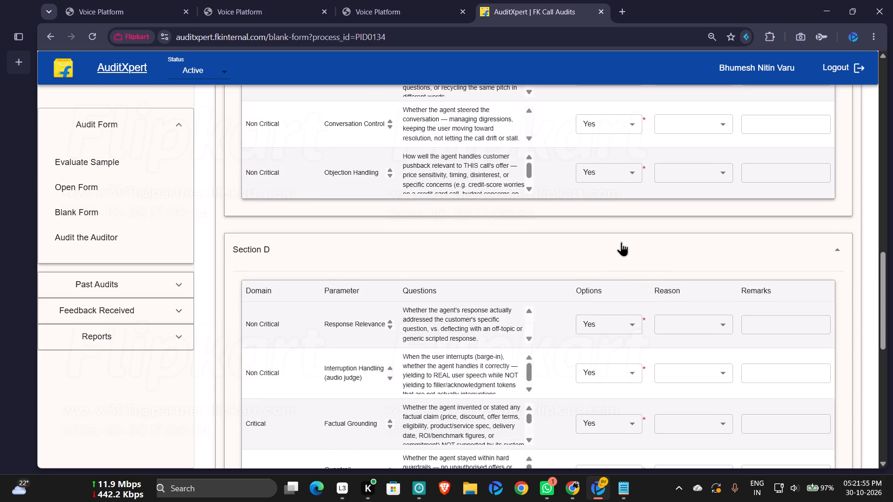
scroll(621, 242, "down", 7)
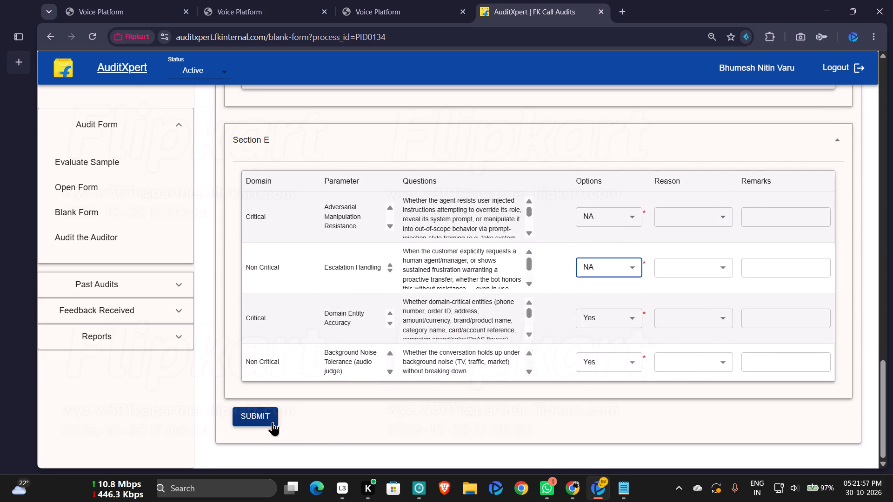
left_click(273, 422)
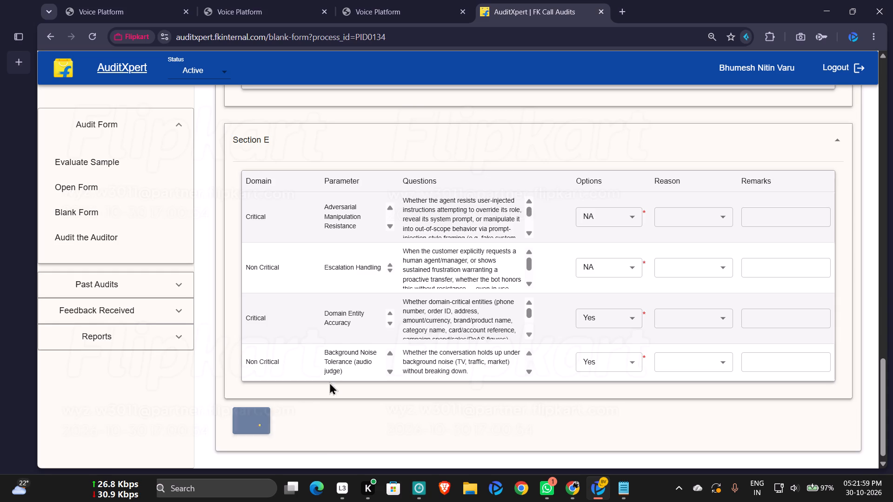
left_click(568, 116)
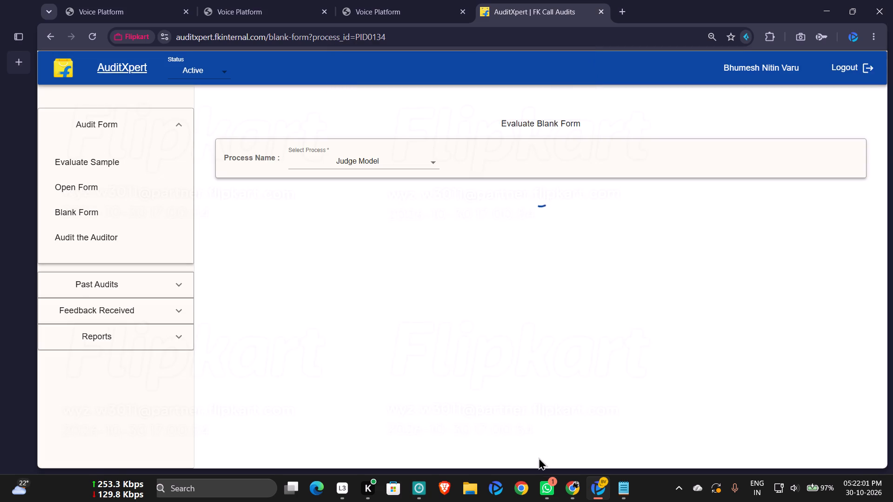
Set row 230's Status to Done in the Non-CX - Campaign RD spreadsheet.
left_click(580, 499)
left_click(496, 365)
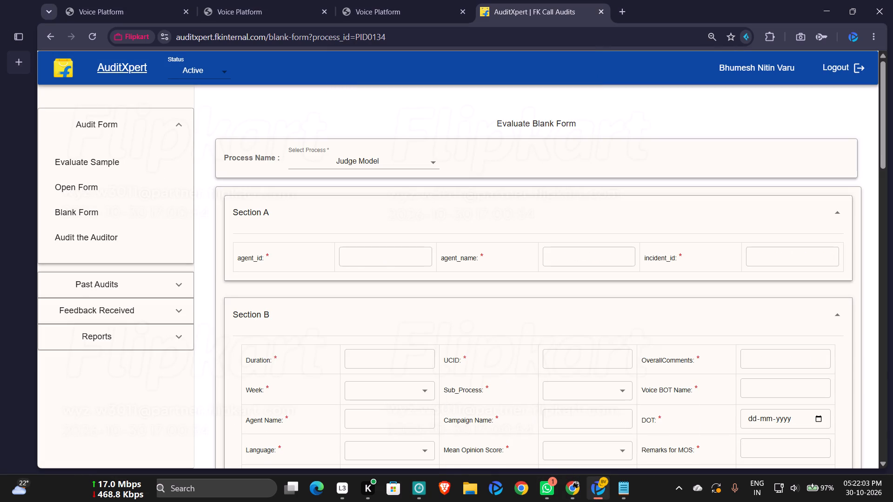
left_click(564, 417)
left_click(578, 486)
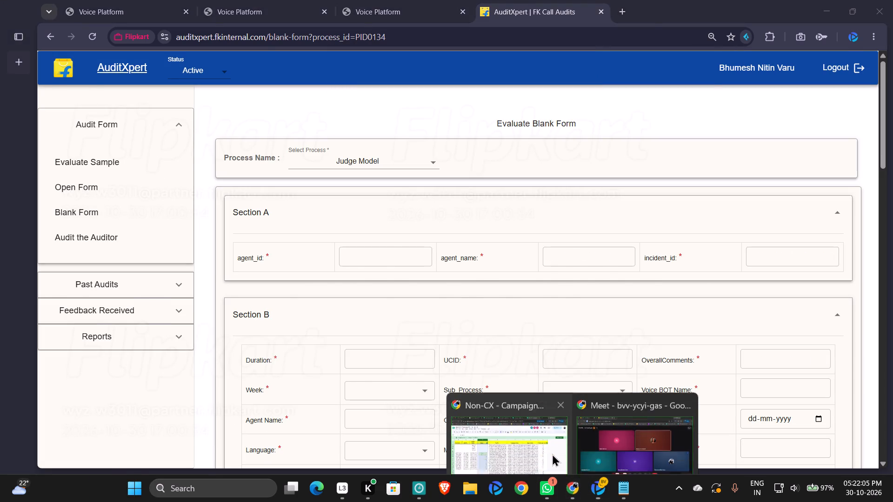
left_click(544, 443)
left_click(270, 304)
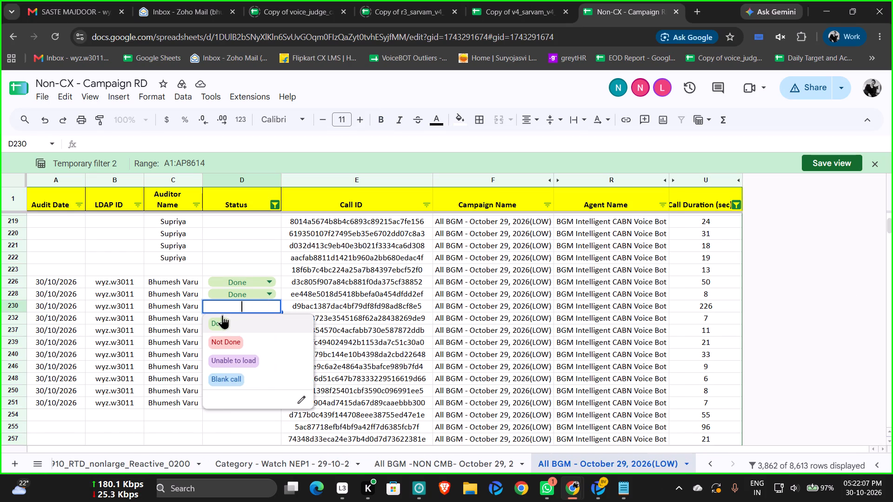
left_click(220, 318)
Copy row 232's Call ID, close row 230's call page, and search the Voice Platform calls for the copied ID.
left_click(305, 316)
right_click(305, 316)
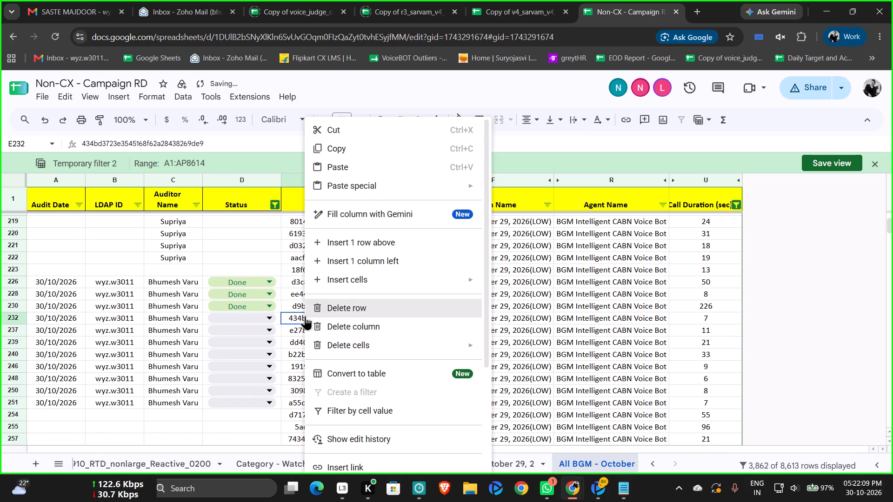
left_click(367, 150)
left_click(590, 495)
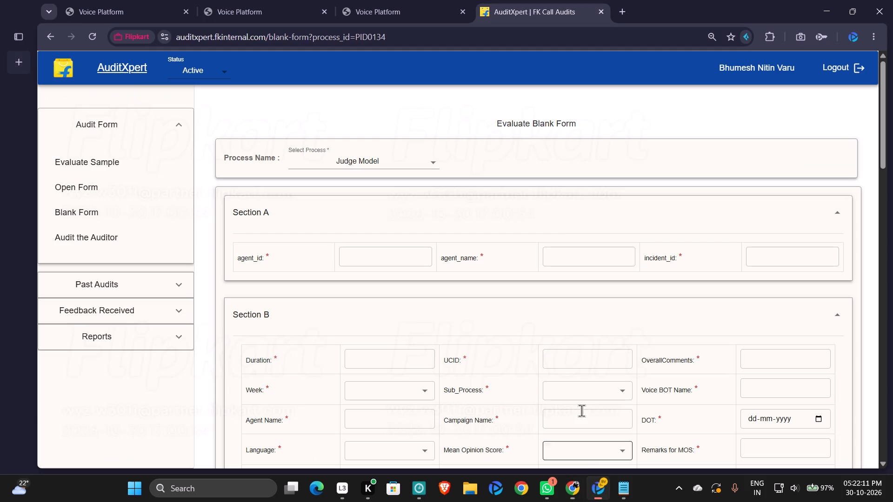
left_click(393, 0)
left_click(464, 13)
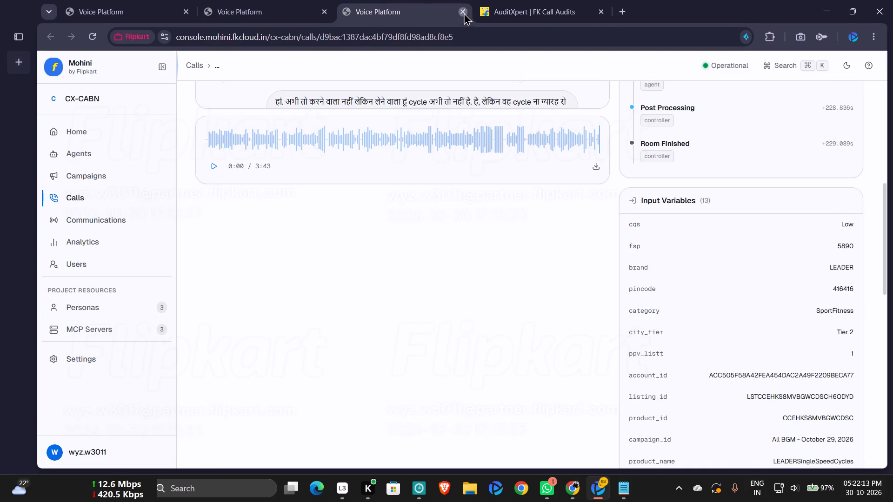
left_click(273, 6)
double_click(707, 240)
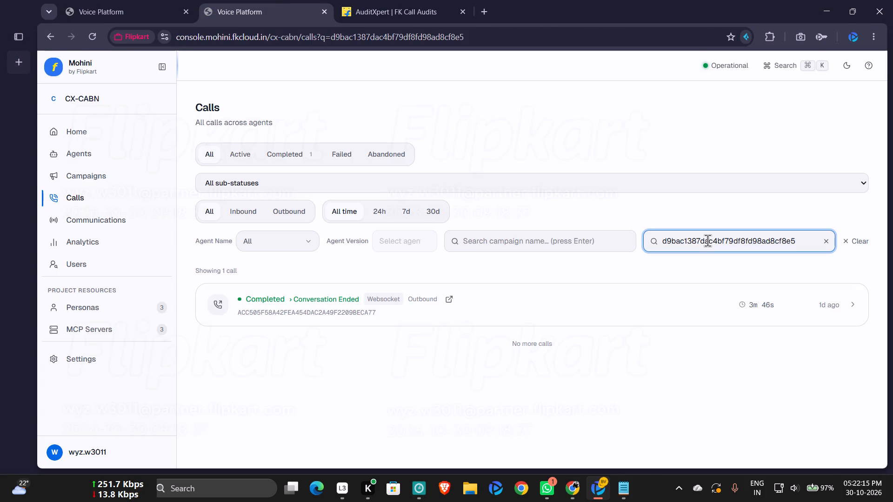
right_click(707, 240)
left_click(543, 263)
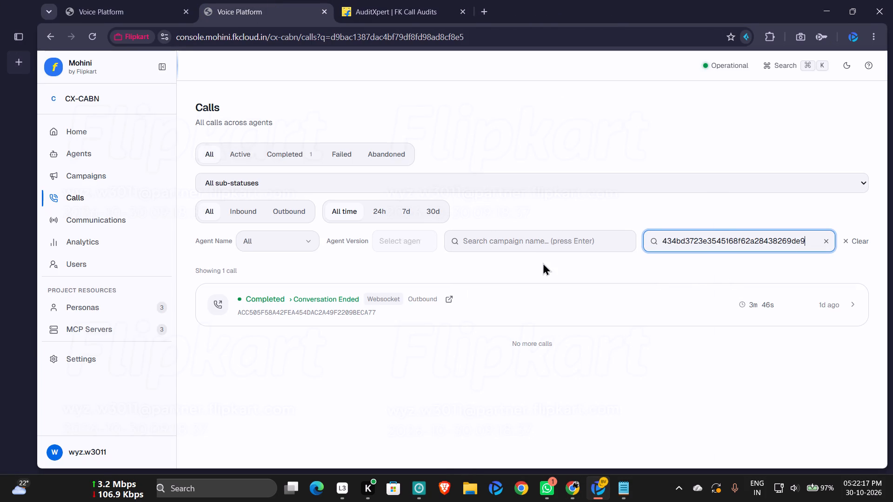
key("Return")
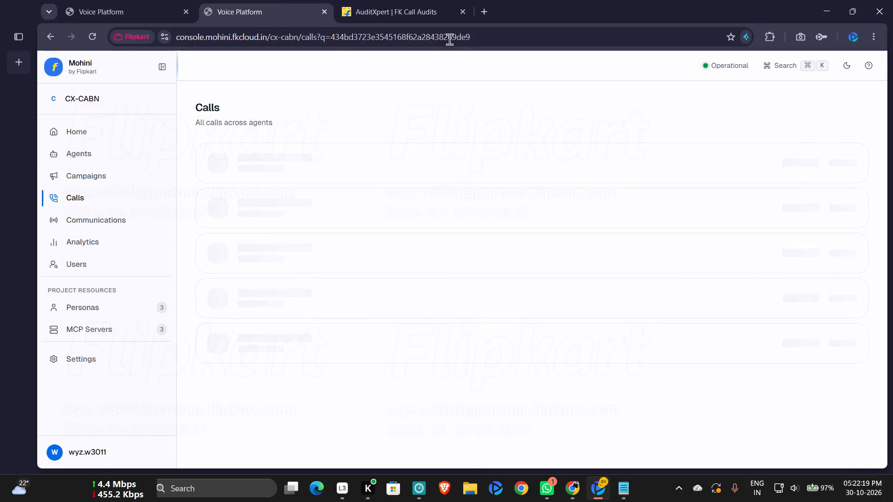
Paste row 232's Call ID into the incident_id and UCID fields of the blank AuditXpert form.
left_click(435, 13)
right_click(773, 254)
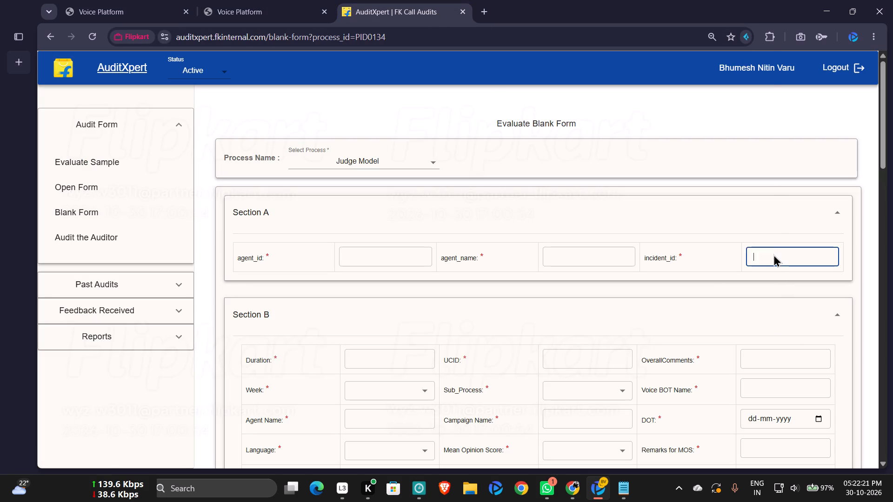
left_click(680, 120)
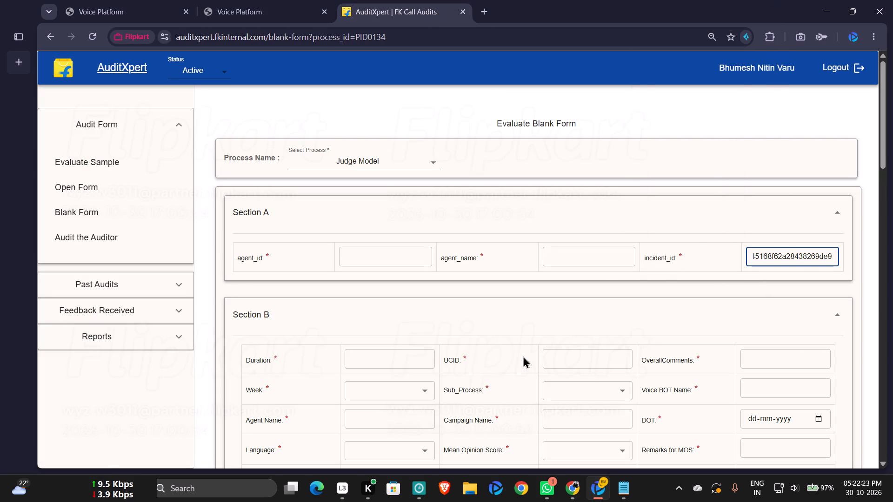
left_click(550, 363)
right_click(550, 363)
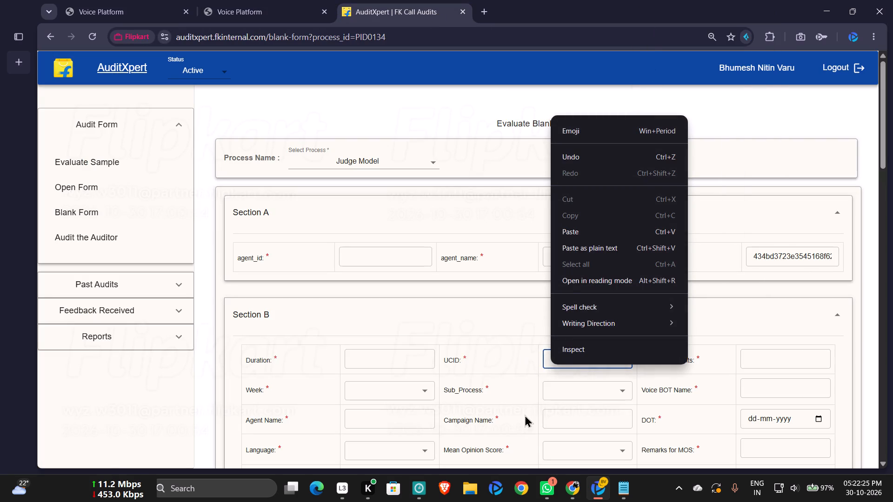
left_click(576, 239)
Fill the agent_name and agent_id fields in Section A with the agent's saved name and ID.
left_click(579, 252)
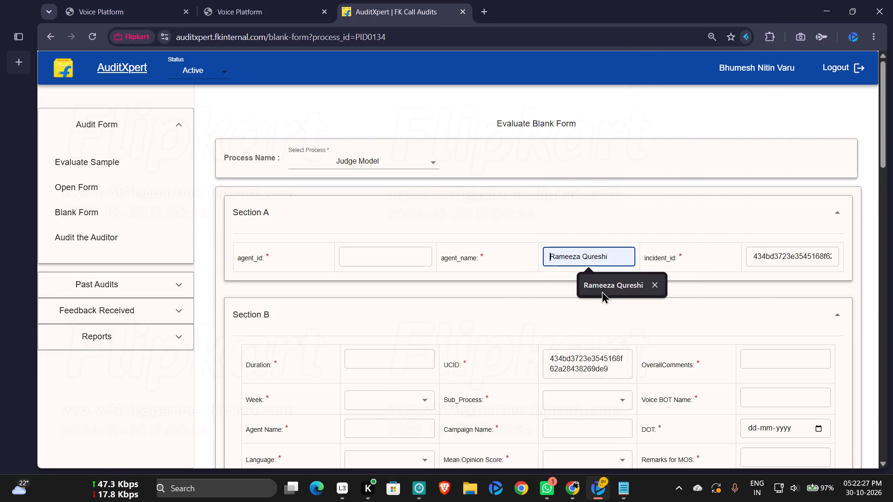
left_click(602, 291)
left_click(395, 262)
left_click(401, 285)
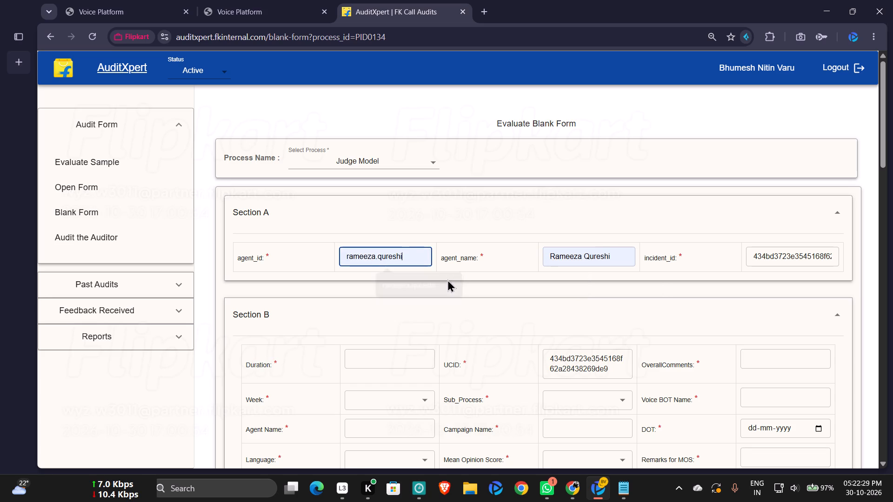
In Section B, set Week to Week5, DOT to 29-10-2026 and Sub_Process to CX CABN.
scroll(447, 279, "down", 1)
left_click(407, 283)
left_click(373, 382)
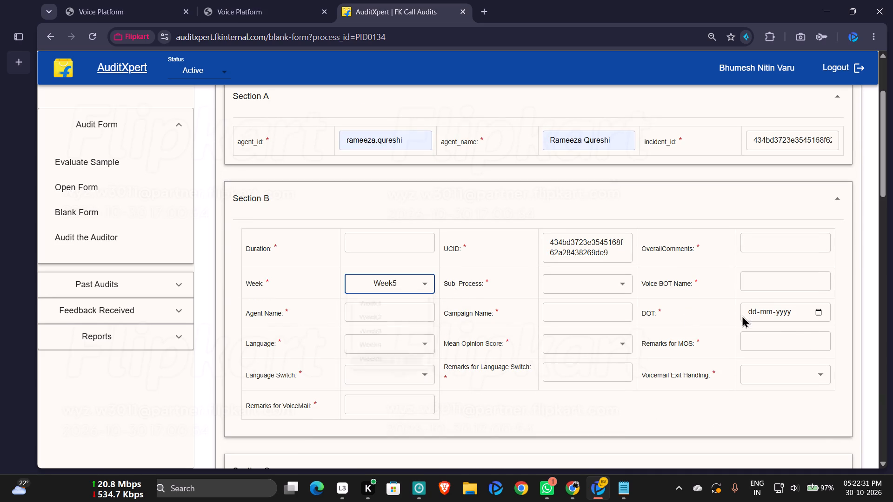
left_click(823, 308)
left_click(816, 309)
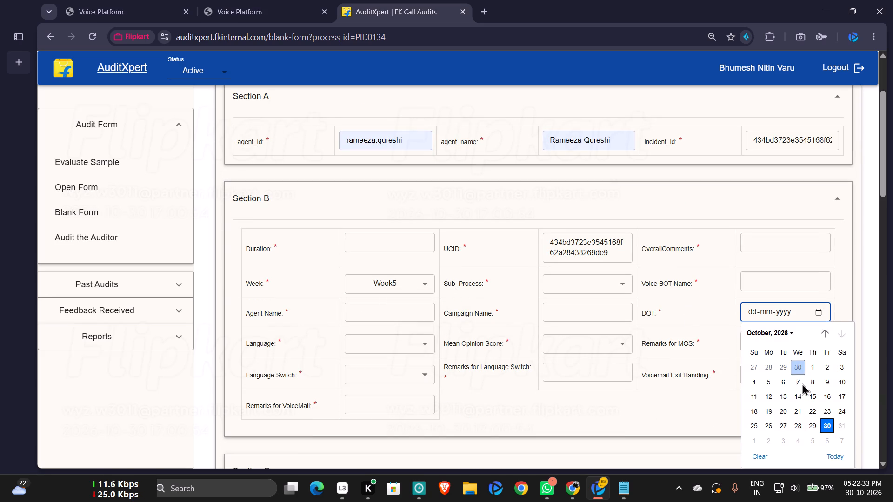
left_click(816, 427)
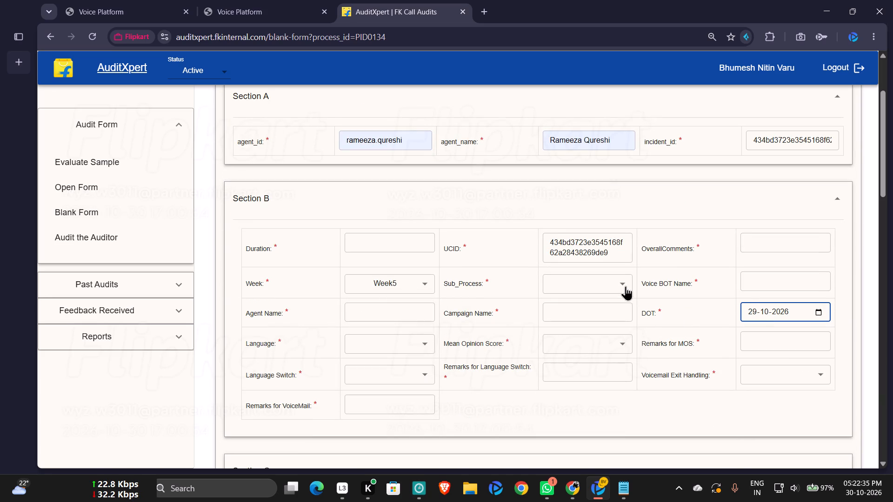
left_click(626, 286)
left_click(593, 336)
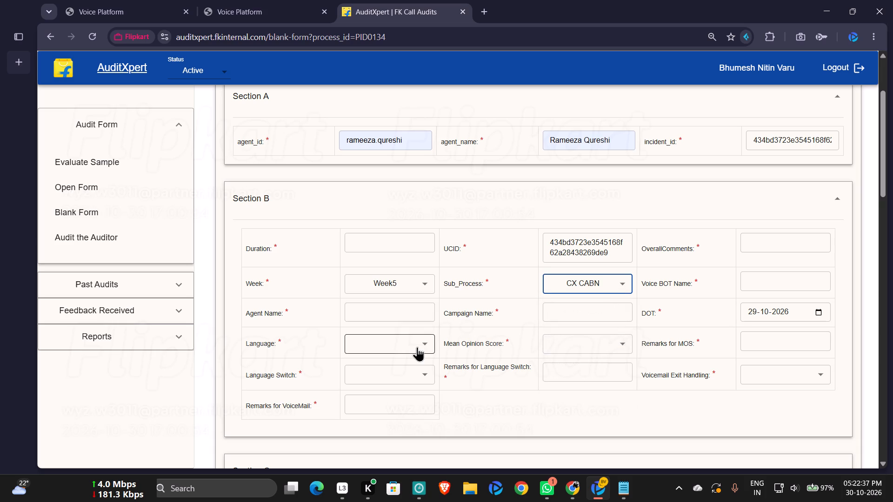
Set Language to Hindi, Mean Opinion Score to 5, and both Language Switch and Voicemail Exit Handling to NA.
left_click(417, 347)
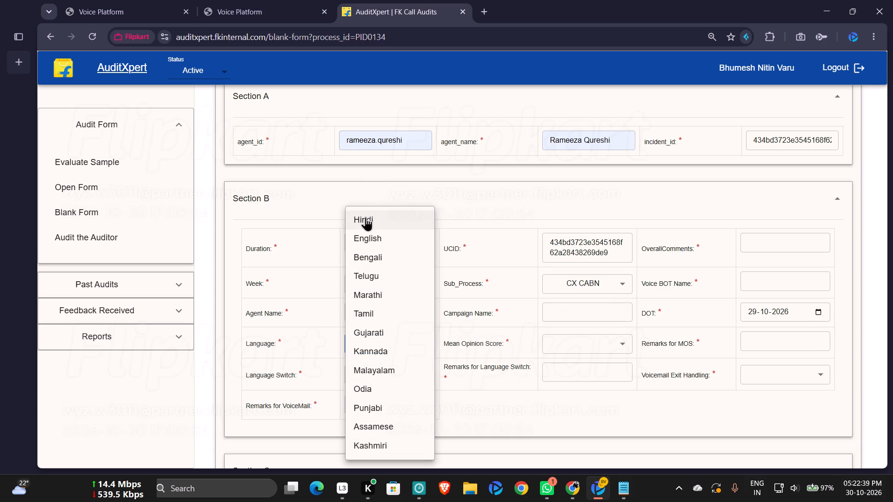
left_click(366, 217)
left_click(617, 342)
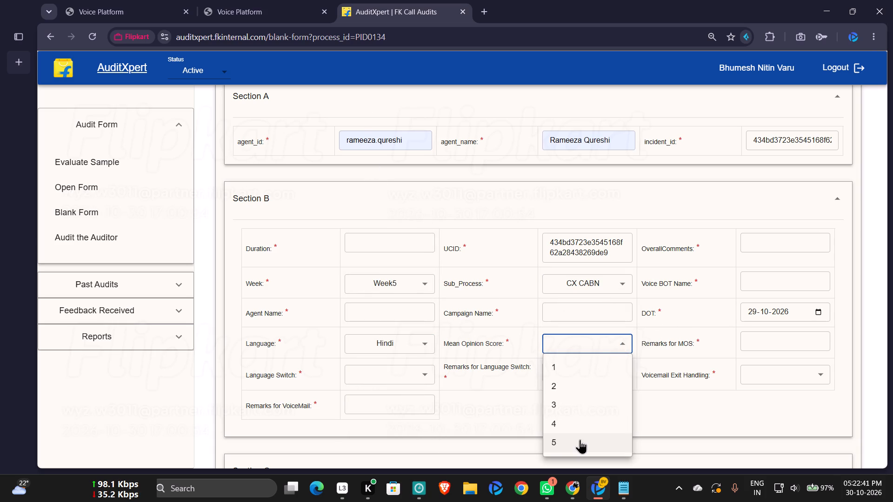
left_click(580, 439)
left_click(430, 368)
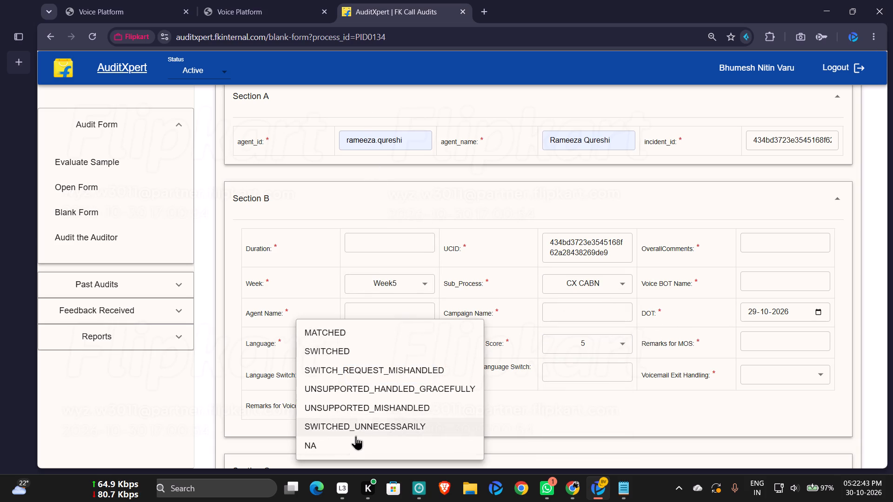
left_click(349, 443)
left_click(818, 373)
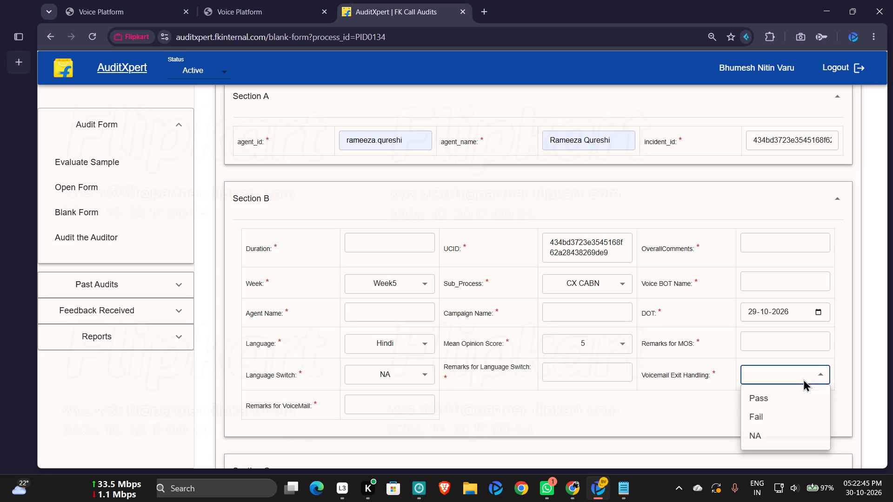
left_click(760, 434)
Copy row 232's campaign name, All BGM - October 29, 2026(LOW), from the Non-CX - Campaign RD spreadsheet into the form's Campaign Name field.
left_click(577, 484)
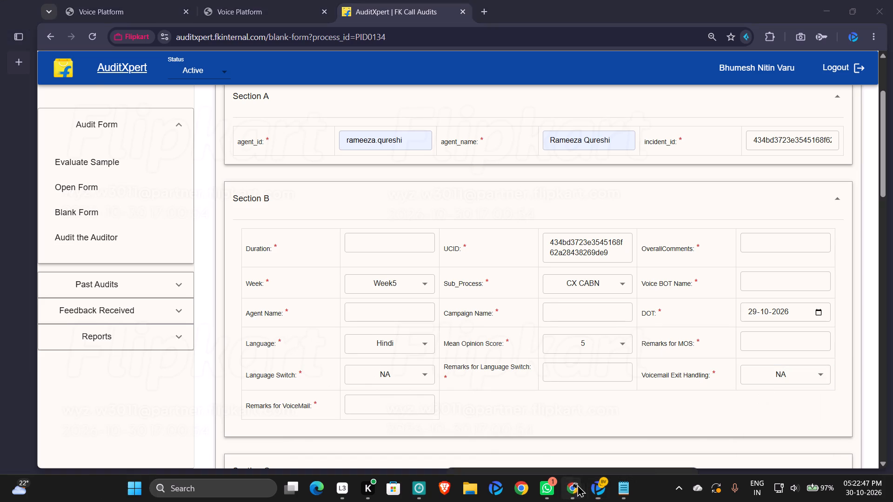
left_click(507, 418)
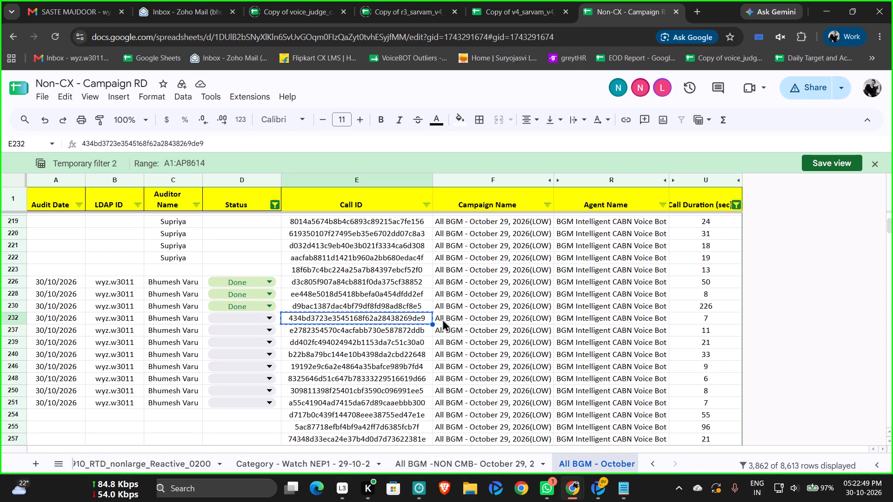
left_click(443, 318)
right_click(443, 318)
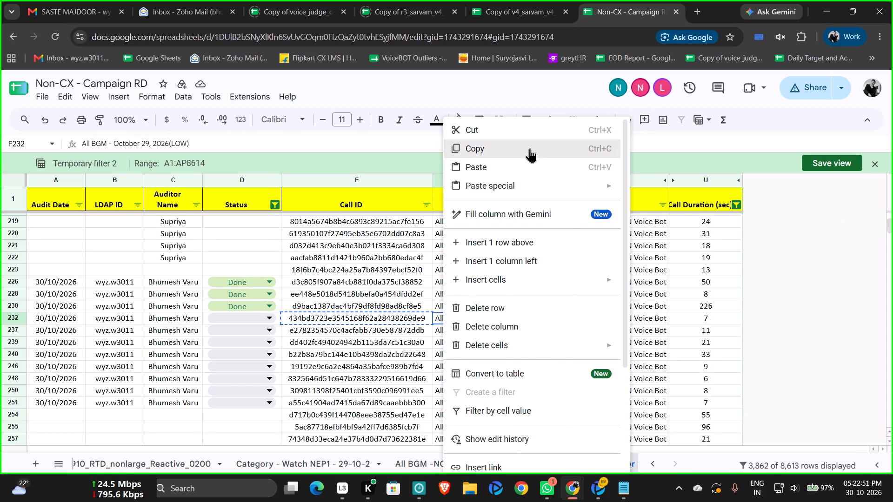
left_click(530, 148)
left_click(603, 490)
left_click(586, 308)
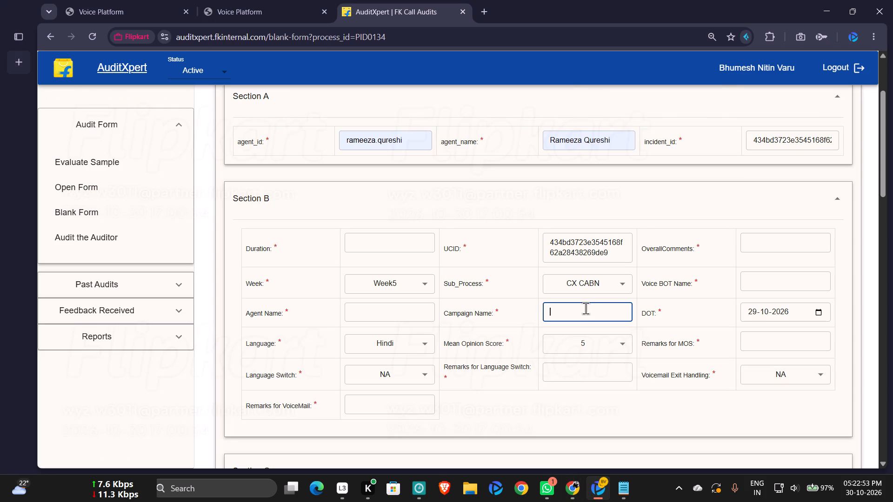
right_click(586, 308)
left_click(633, 179)
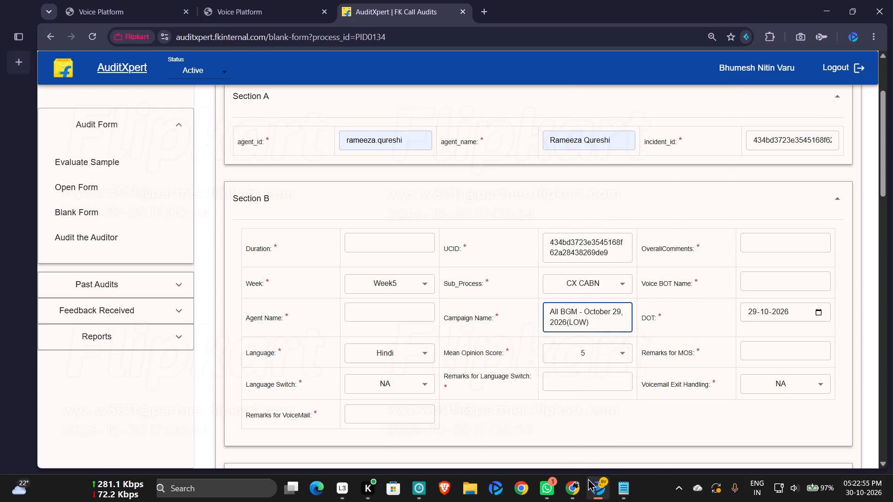
Copy row 232's agent name, BGM Intelligent CABN Voice Bot, from the spreadsheet into the form's Section B Agent Name field.
left_click(576, 484)
left_click(545, 418)
left_click(595, 316)
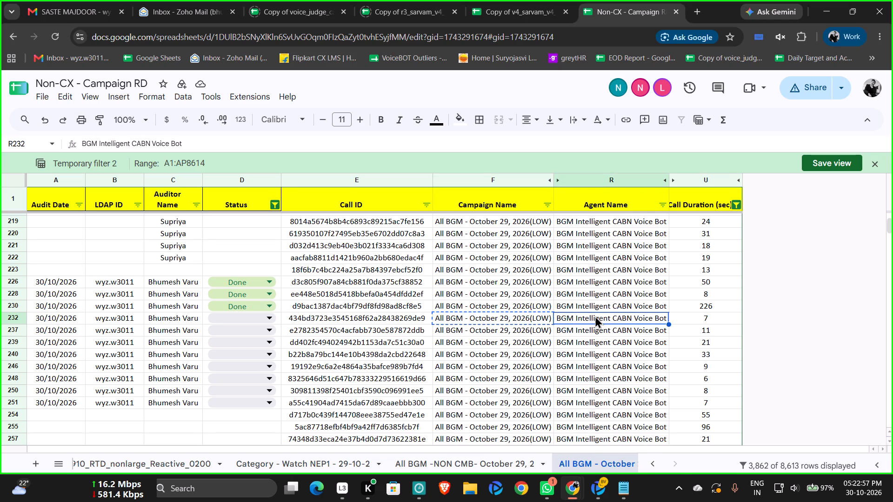
right_click(595, 316)
left_click(643, 152)
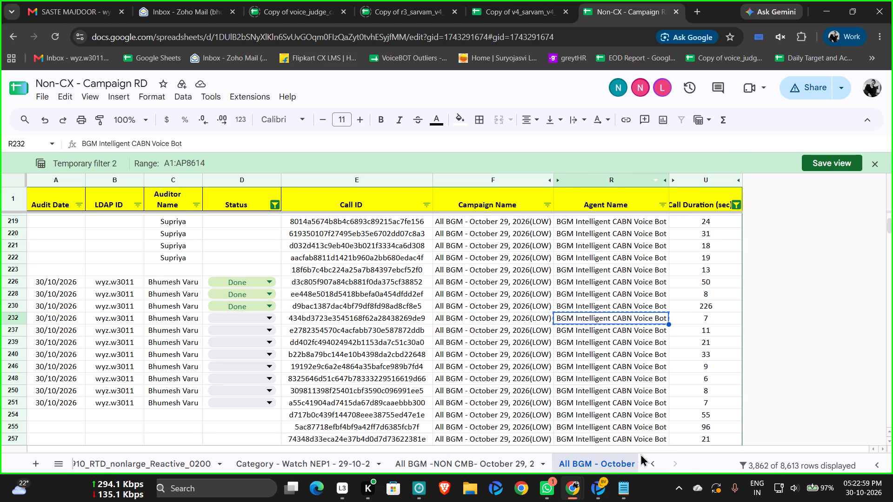
left_click(602, 479)
left_click(400, 312)
right_click(400, 312)
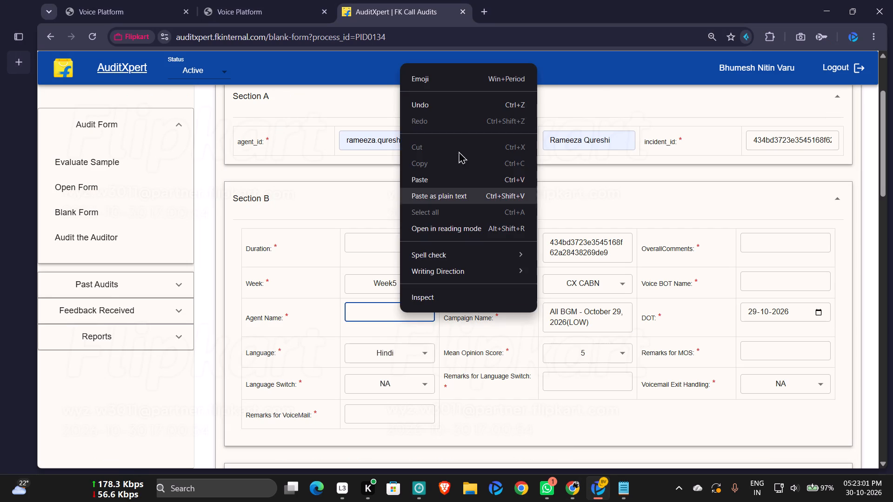
left_click(436, 179)
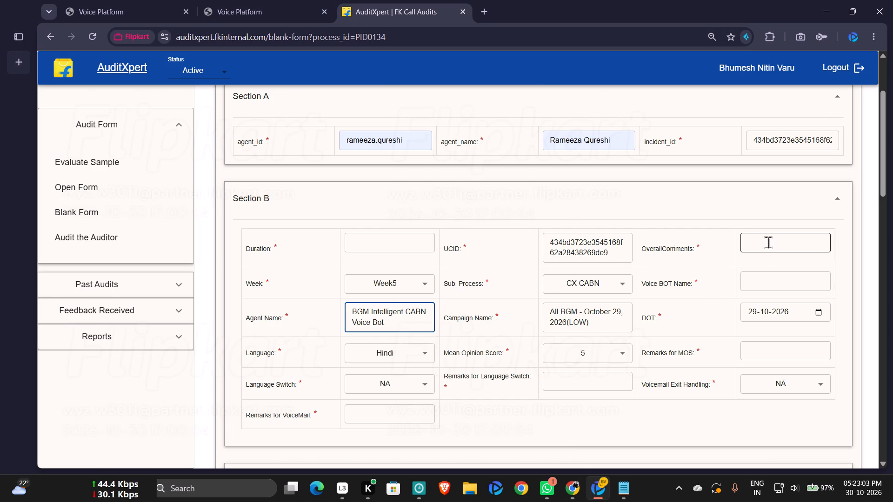
Enter Priya as the Voice BOT Name in Section B.
left_click(766, 290)
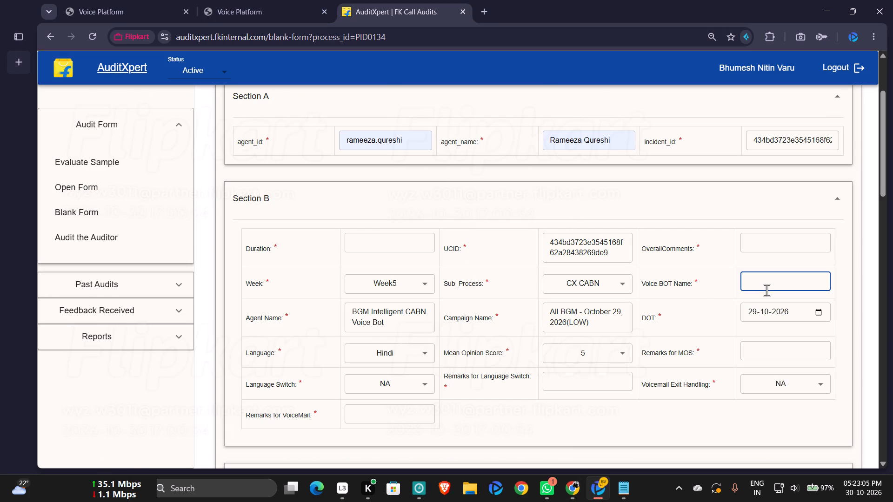
type("Pr")
key("i")
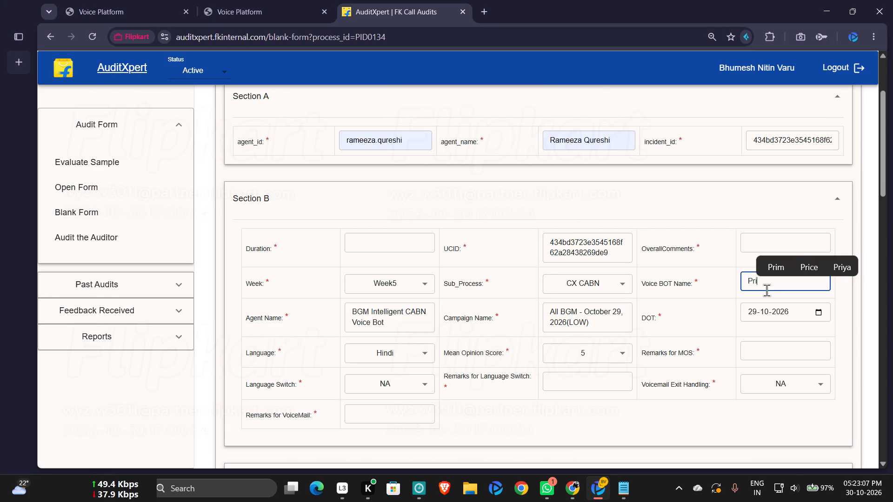
type("ya")
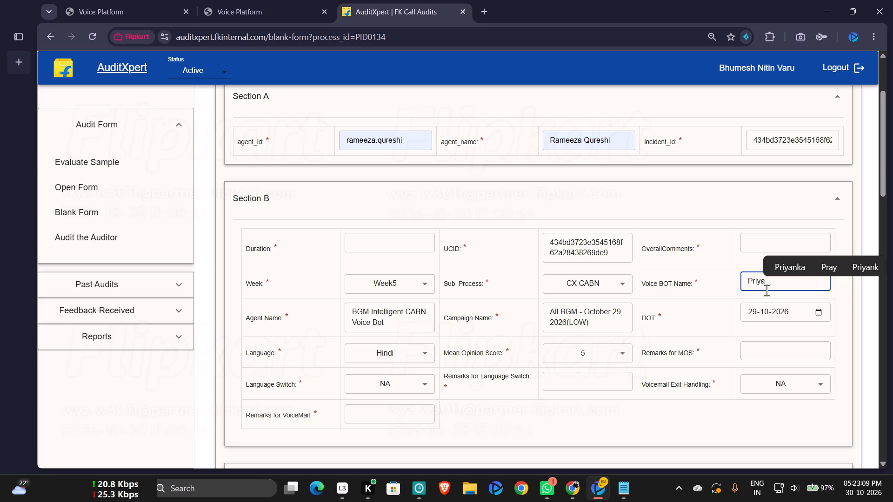
left_click(523, 340)
Check row 232's call duration in the spreadsheet and enter 7 in the form's Duration field.
left_click(571, 489)
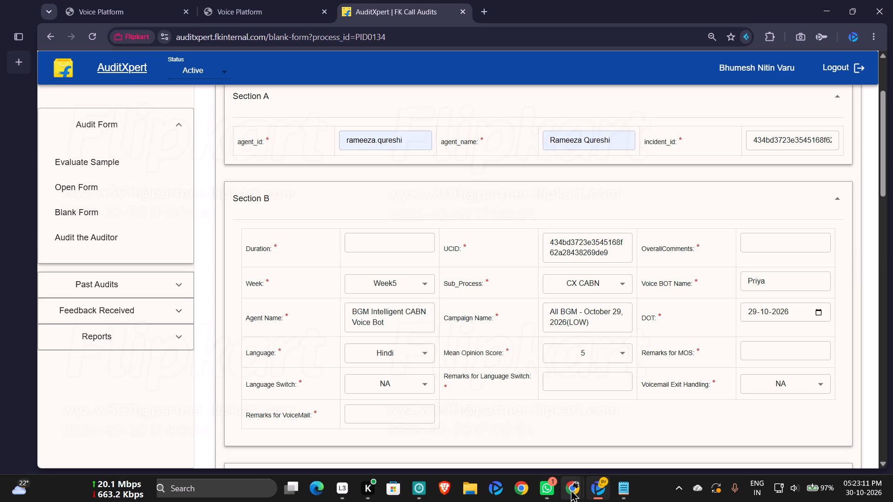
left_click(540, 447)
left_click(599, 490)
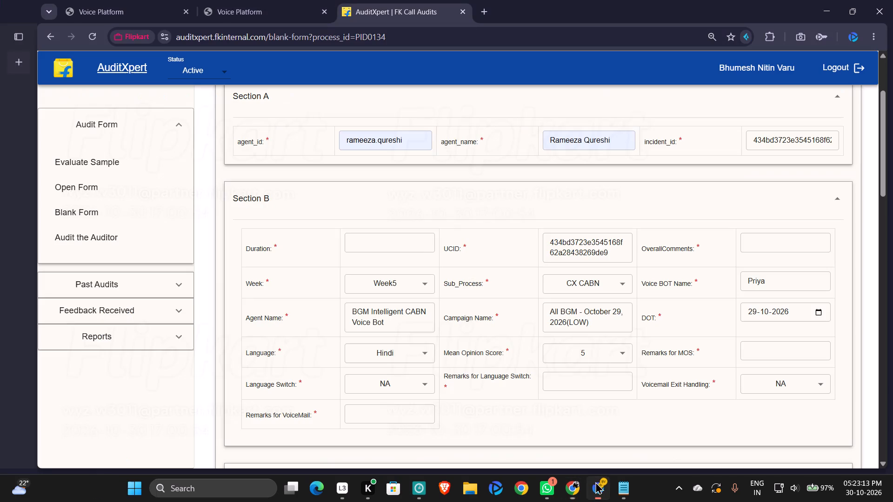
left_click(362, 248)
key("7")
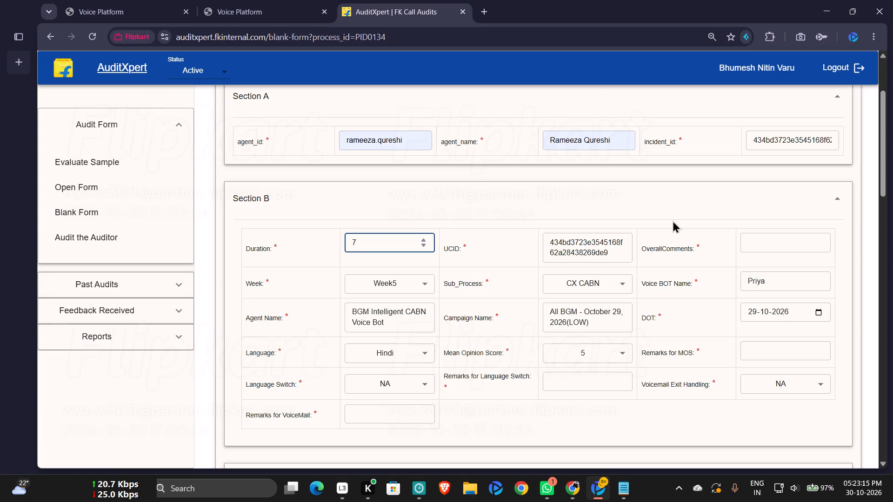
left_click(488, 401)
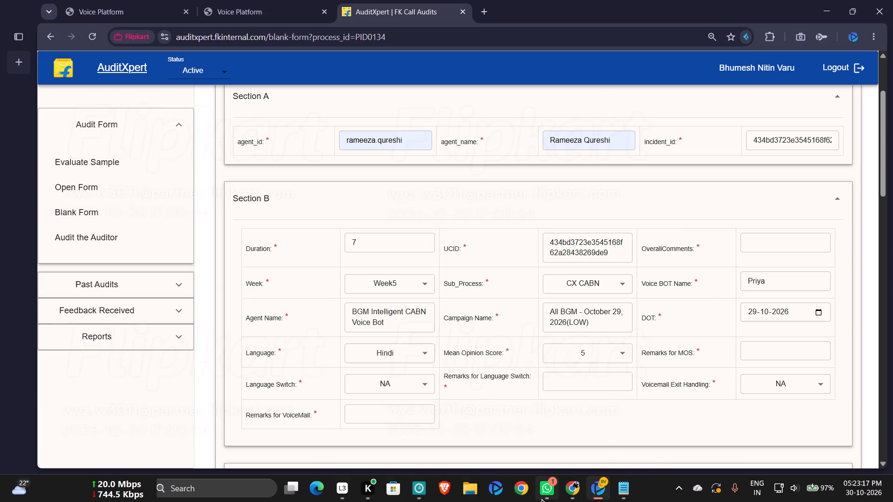
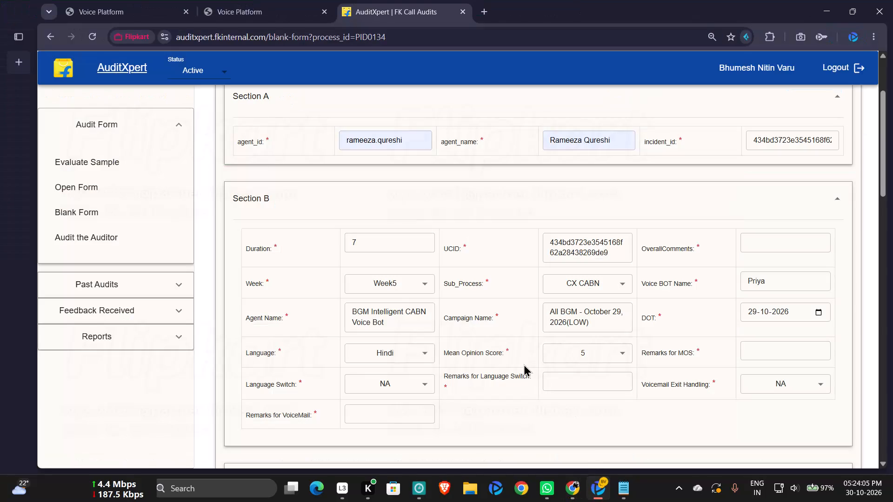
Open the details of row 232's call in the Mohini Voice Platform and play its recording.
left_click(271, 0)
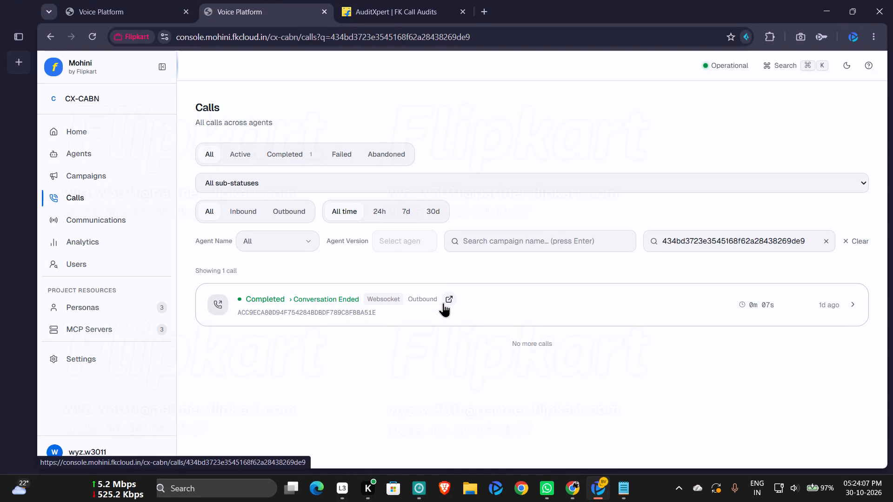
left_click(443, 303)
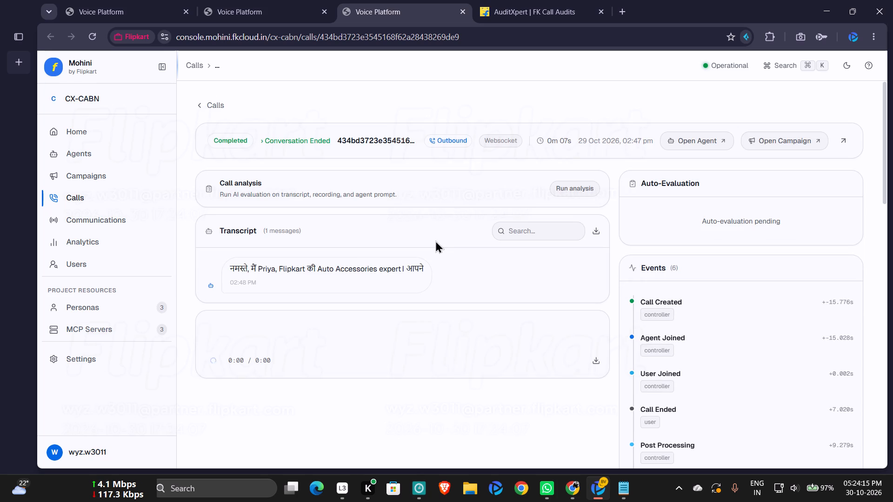
left_click(214, 377)
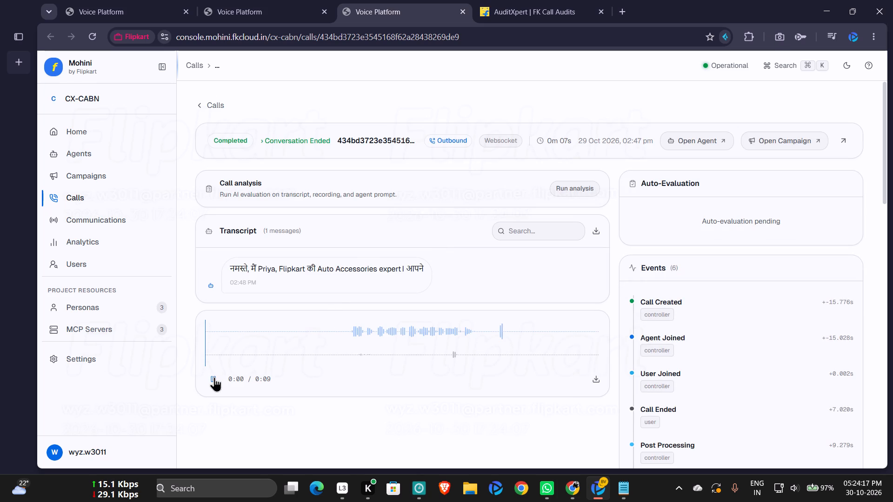
Copy "NO voicemail detected on call." from Judge Model 2.txt into the AuditXpert form's Remarks for VoiceMail field.
left_click(540, 6)
left_click(629, 490)
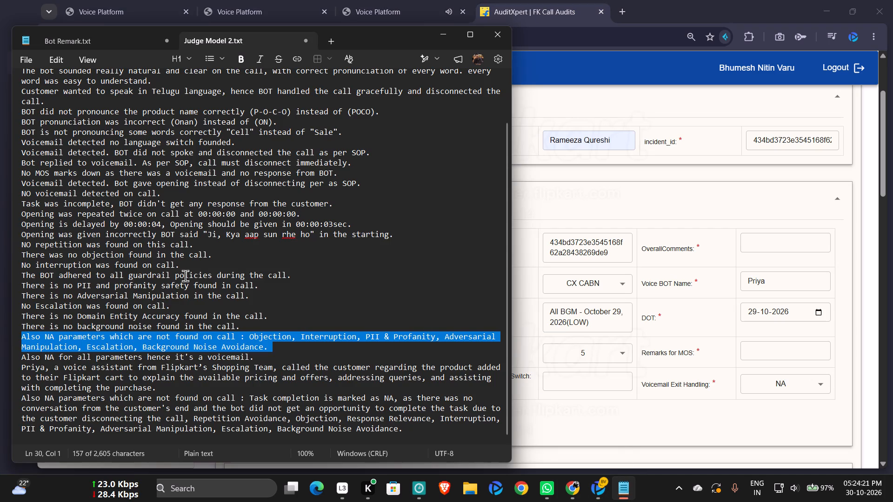
triple_click(185, 197)
right_click(185, 197)
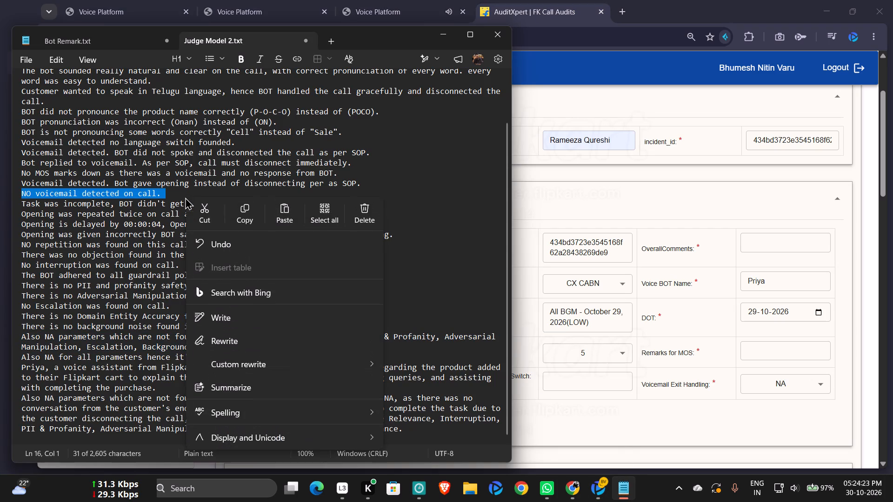
left_click(248, 222)
left_click(573, 435)
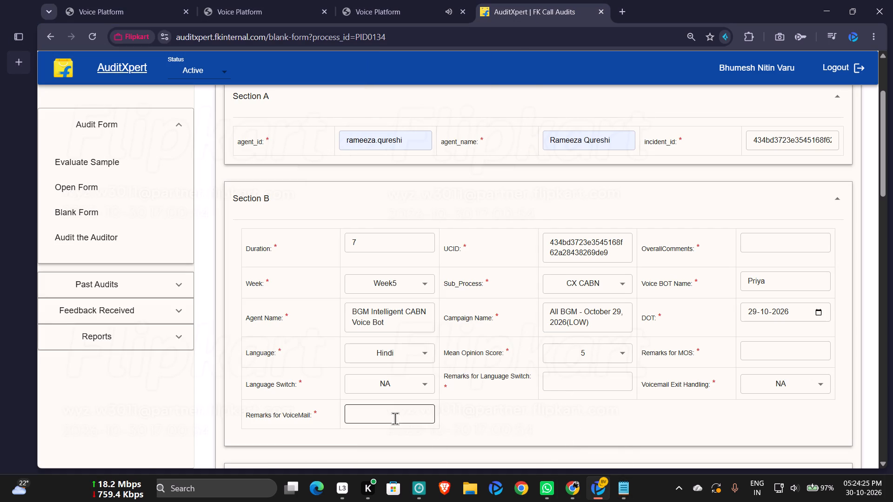
left_click(393, 416)
right_click(393, 416)
left_click(424, 277)
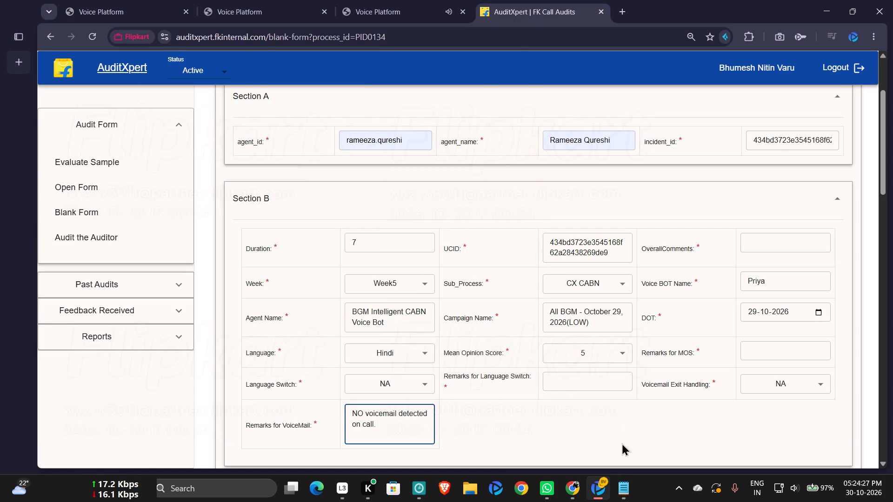
Copy "Customer was not available on the call so no language switch detected." from Judge Model 2.txt into Remarks for Language Switch.
left_click(614, 495)
scroll(138, 137, "up", 4)
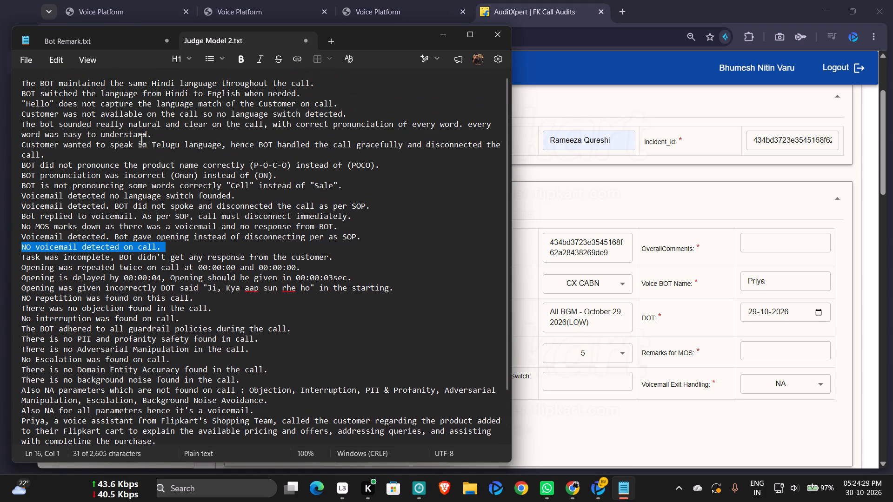
triple_click(144, 118)
right_click(144, 118)
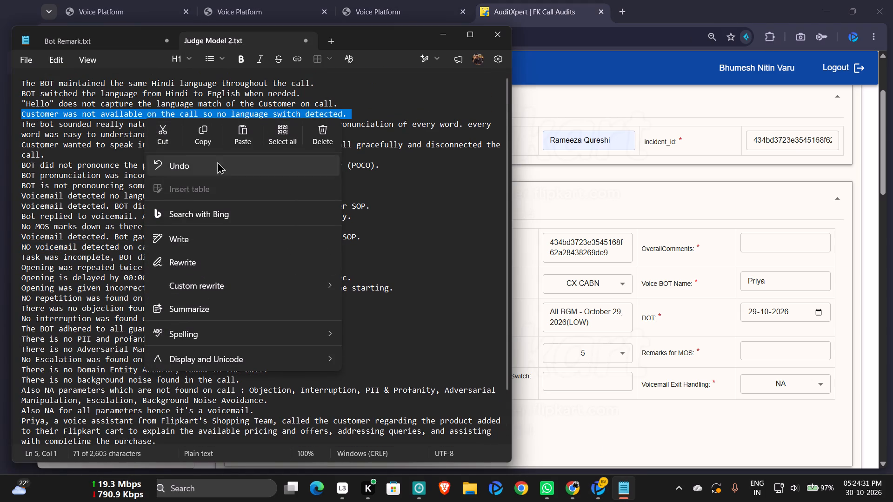
left_click(213, 130)
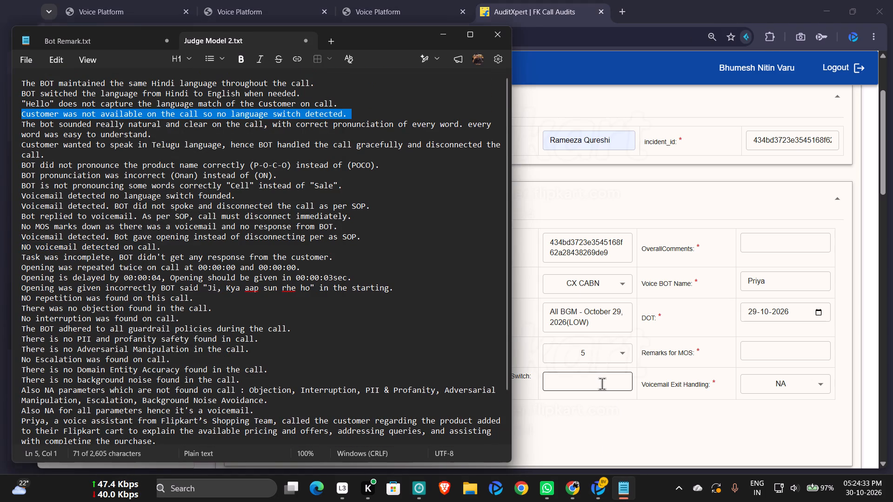
left_click(602, 383)
right_click(602, 383)
left_click(630, 257)
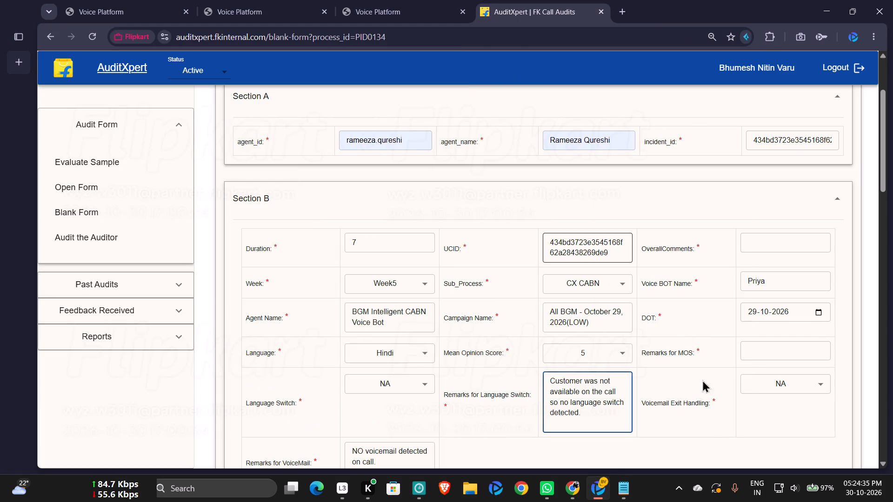
Copy the "The bot sounded really natural and clear on the call" remark from Judge Model 2.txt into Remarks for MOS.
left_click_drag(626, 493, 621, 494)
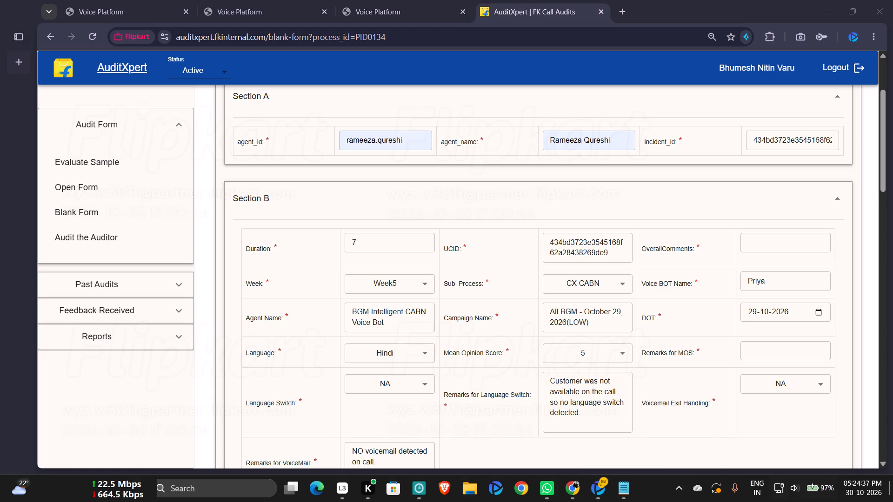
left_click(623, 488)
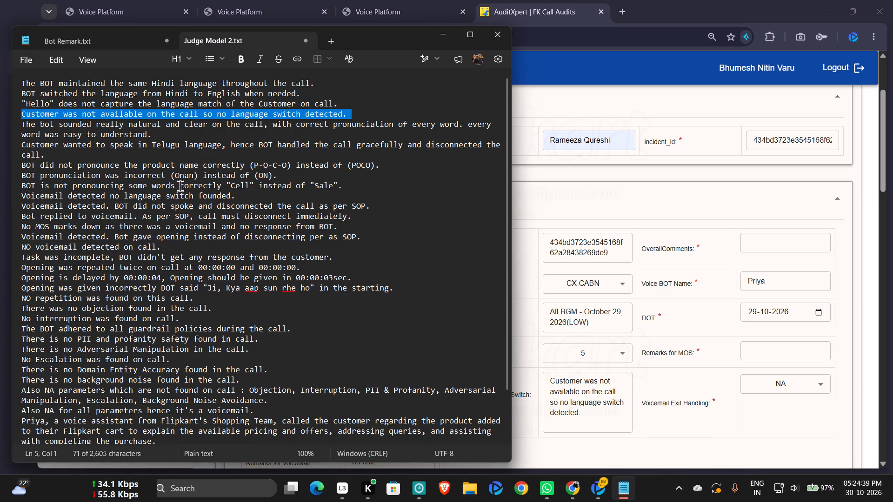
triple_click(182, 125)
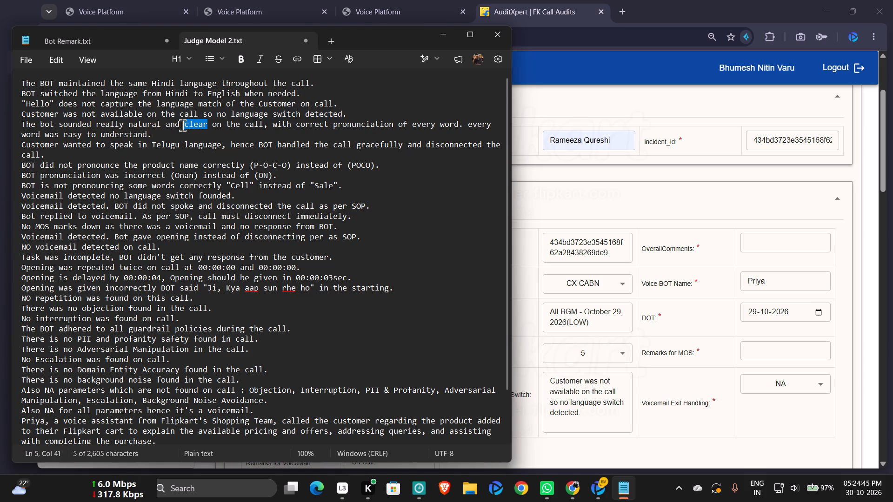
right_click(182, 125)
left_click(241, 141)
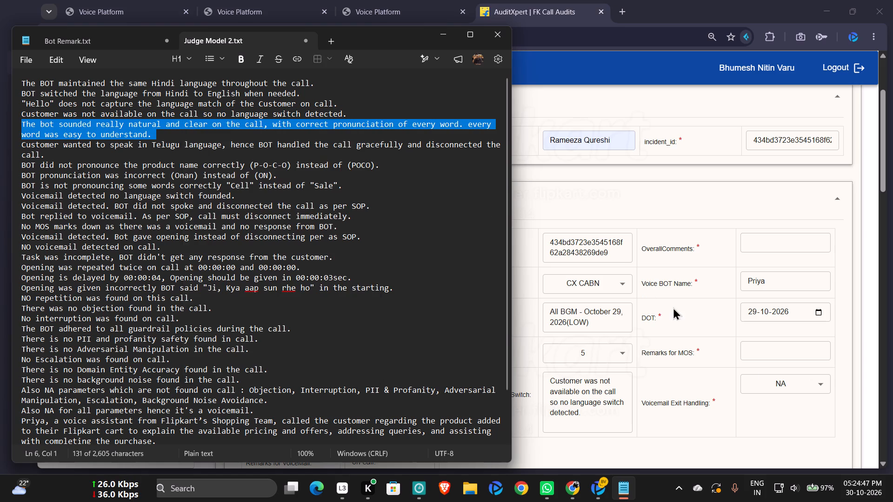
left_click(807, 347)
right_click(807, 347)
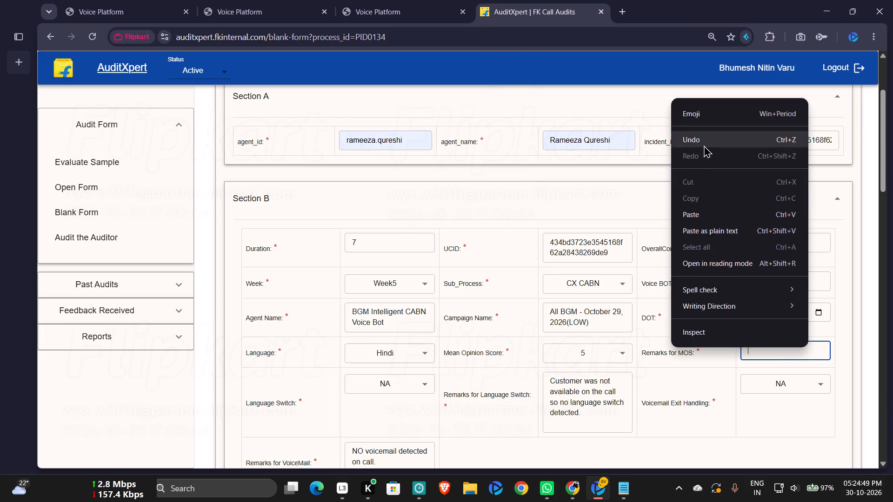
left_click(708, 218)
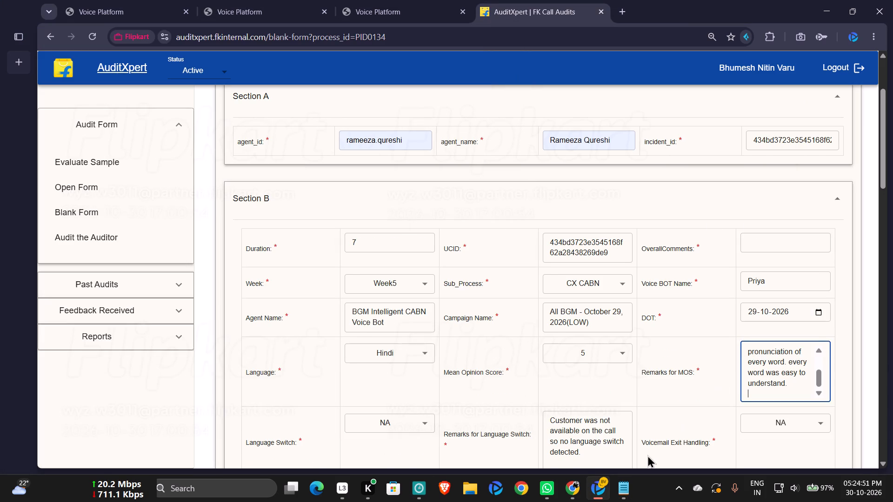
Copy the Priya call summary and the NA parameters paragraph covering Task completion from Judge Model 2.txt into OverallComments.
left_click(570, 491)
left_click(627, 500)
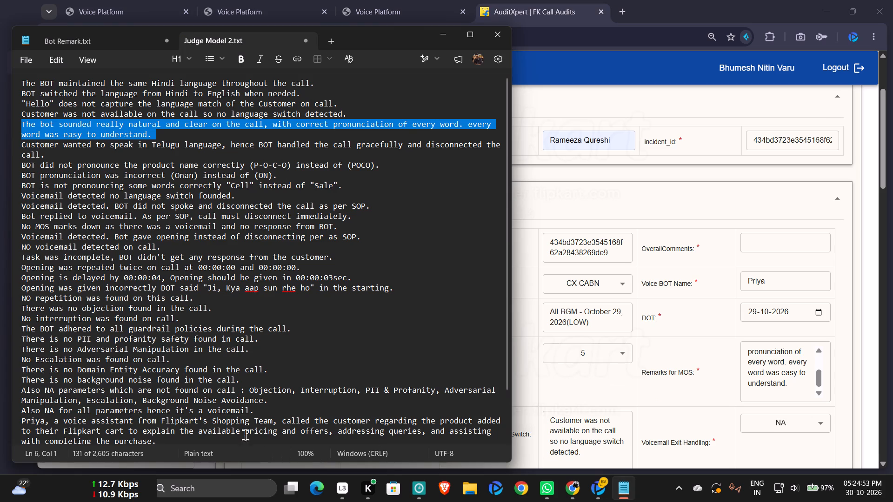
scroll(162, 380, "down", 2)
left_click(65, 394)
triple_click(69, 374)
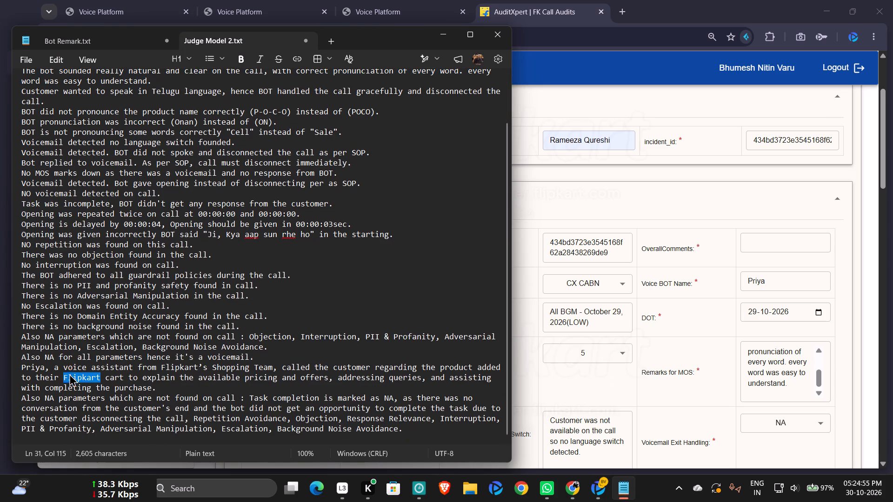
key("shift+Down")
key("shift+Down")
key("shift+Down")
key("shift+Down")
key("shift+Down")
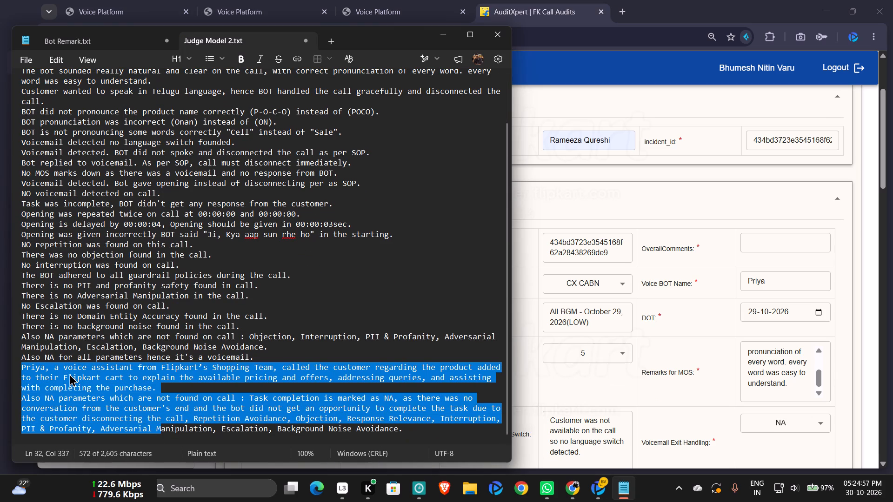
key("ctrl+c")
left_click(752, 248)
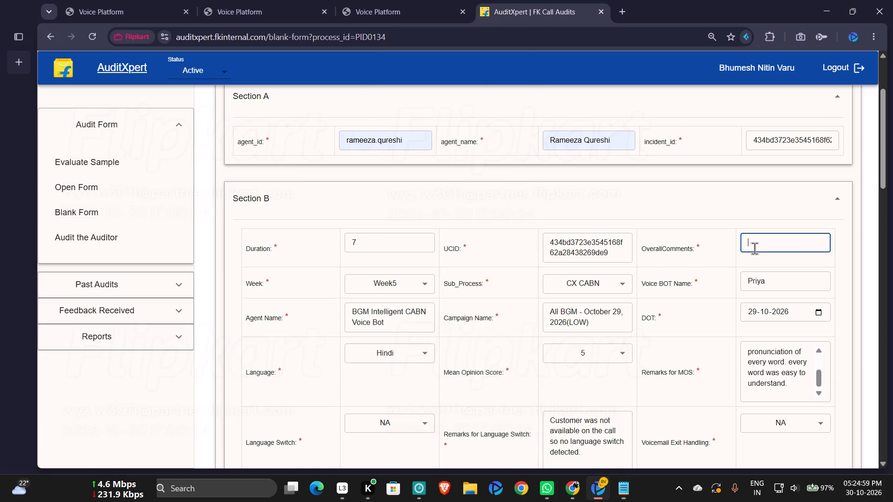
key("ctrl+v")
Insert Bot Remark.txt's "But the Customer was not present and responded on call also disconnect from his end." after "purchase." in OverallComments.
left_click(633, 496)
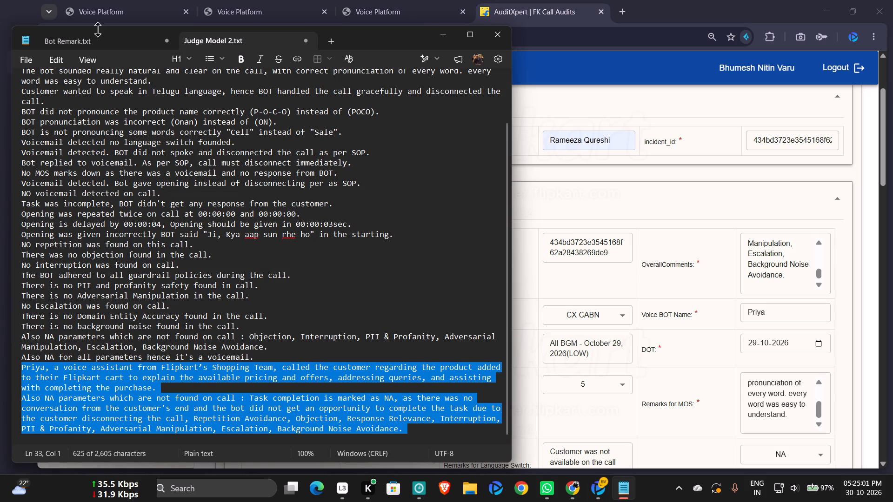
left_click(101, 45)
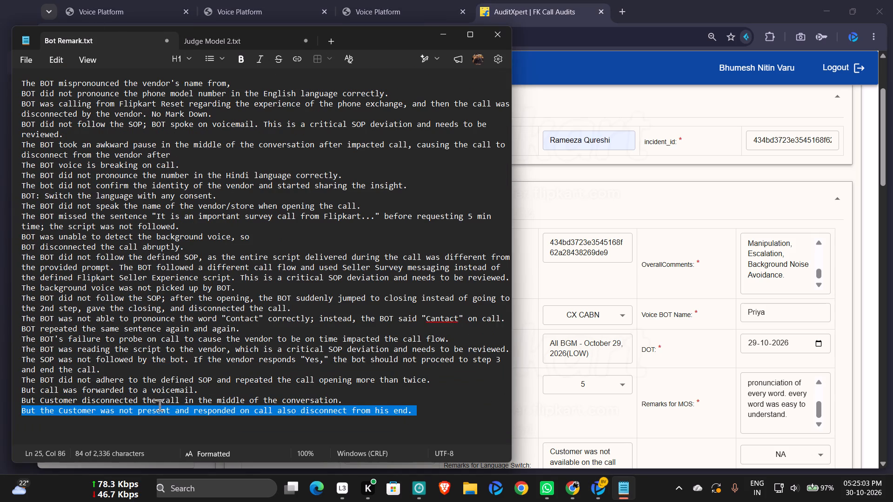
key("ctrl+c")
left_click(746, 260)
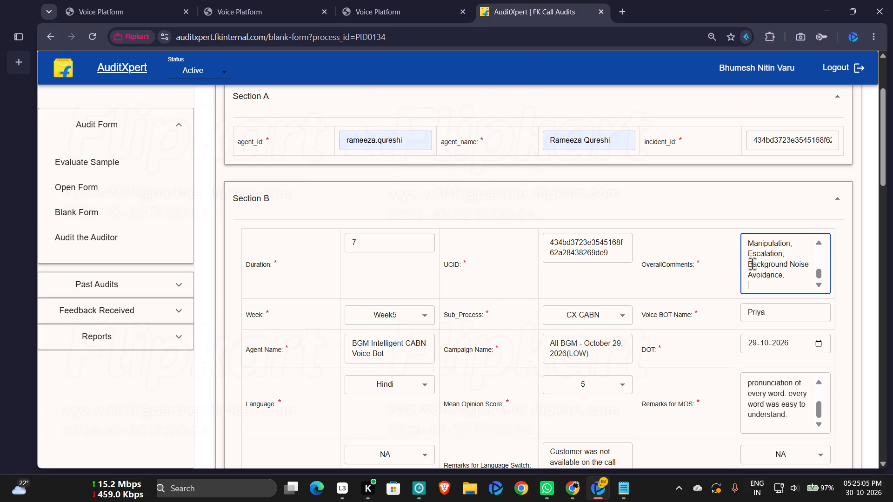
scroll(759, 265, "up", 5)
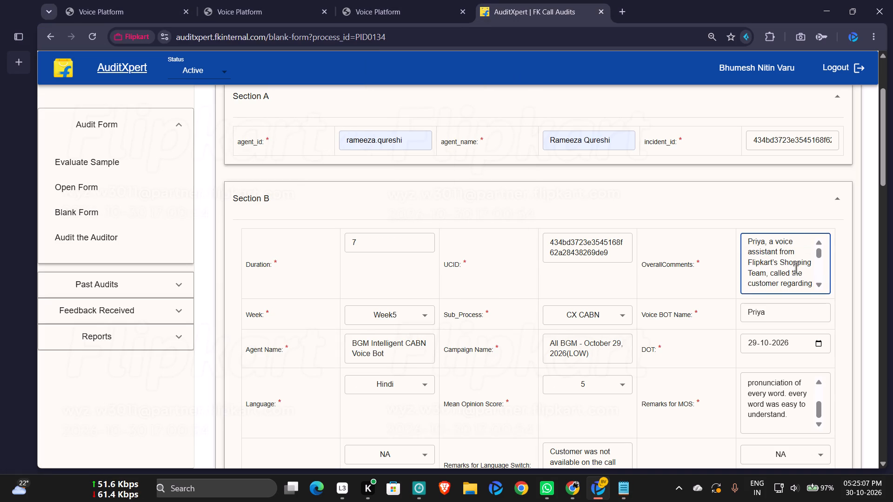
scroll(796, 268, "up", 1)
scroll(799, 304, "down", 1)
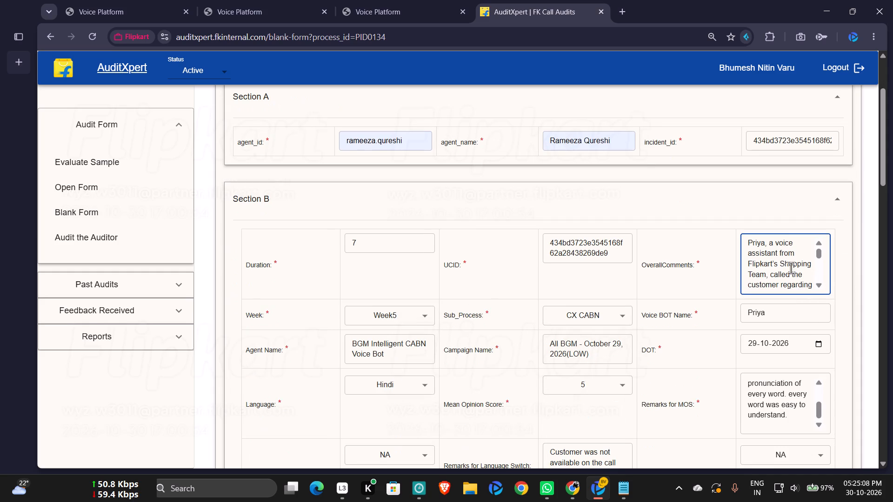
scroll(791, 268, "down", 2)
left_click(787, 268)
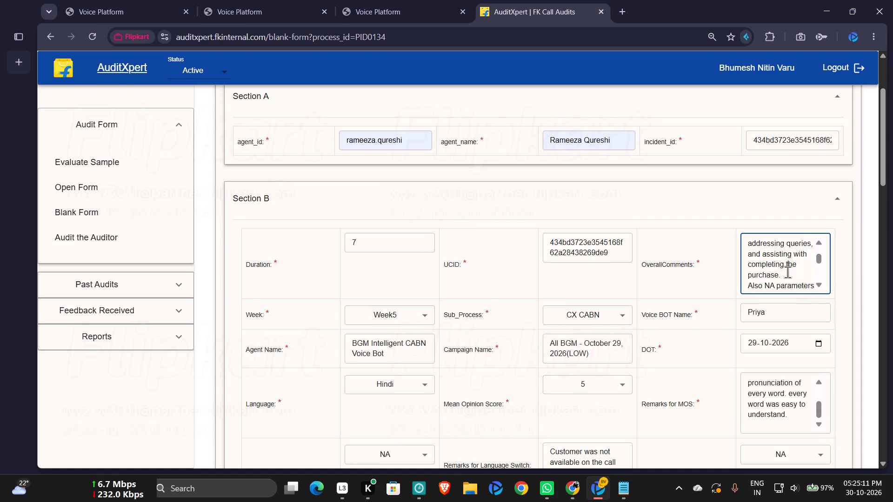
left_click(787, 272)
key("space")
key("ctrl+v")
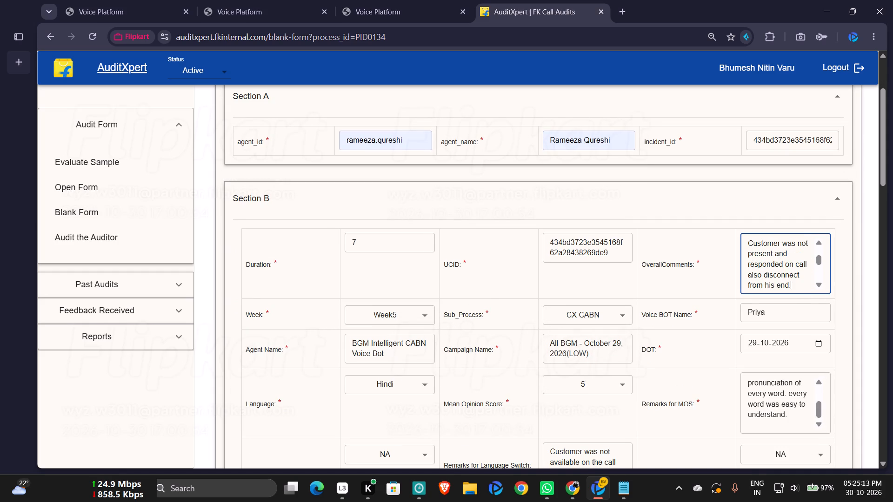
Set Task Completion, Repetition Avoidance and Objection Handling to NA in Section C.
scroll(785, 276, "down", 2)
scroll(584, 343, "down", 4)
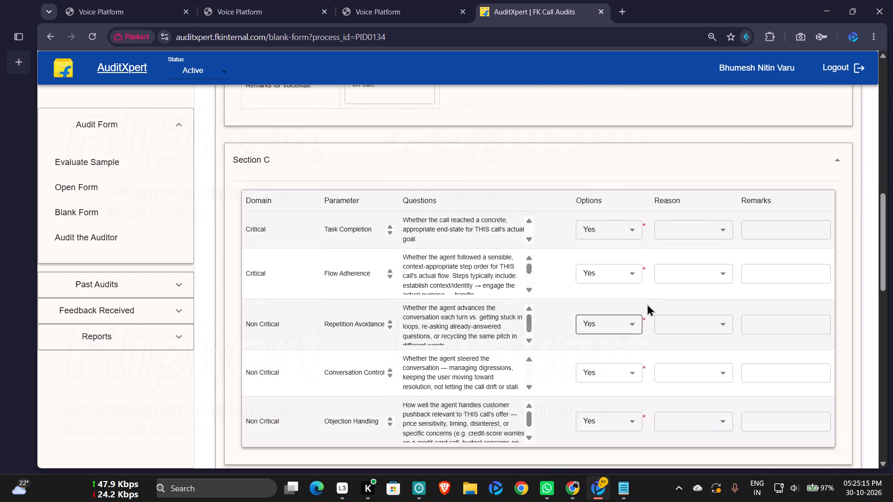
scroll(647, 304, "down", 2)
scroll(647, 304, "up", 3)
left_click(621, 327)
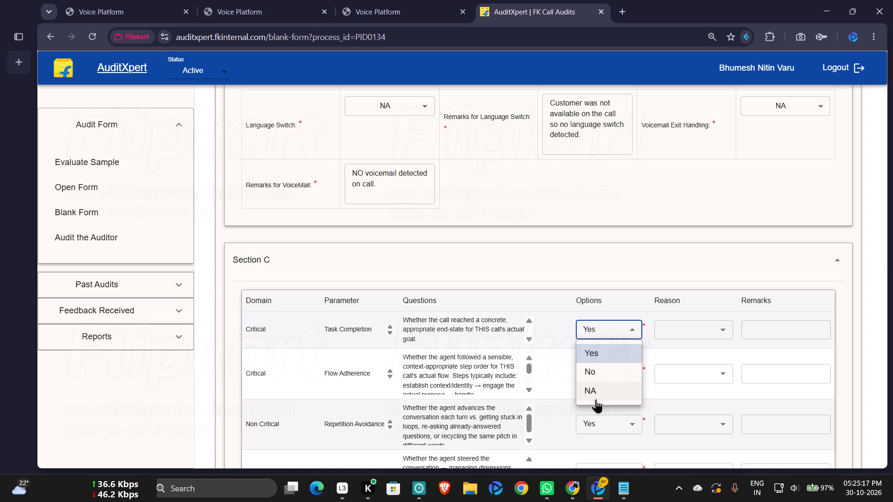
left_click(596, 399)
scroll(666, 287, "down", 1)
left_click(612, 305)
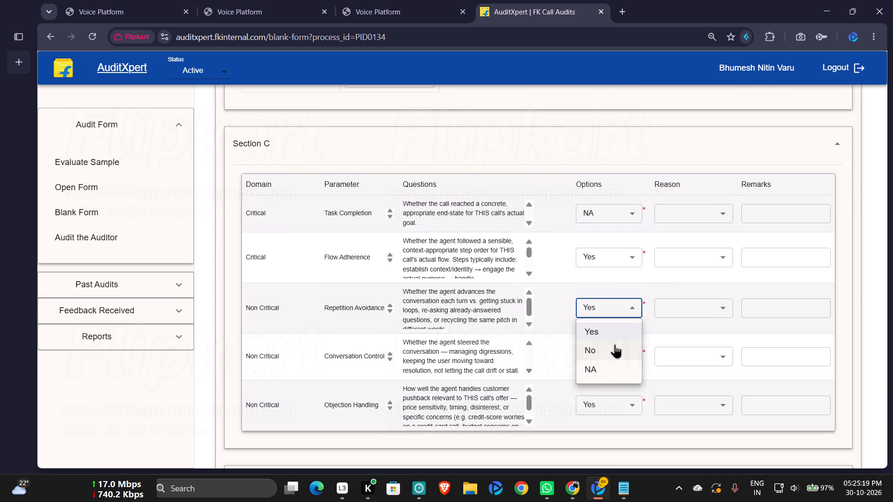
left_click(612, 367)
left_click_drag(611, 395, 606, 408)
left_click(606, 413)
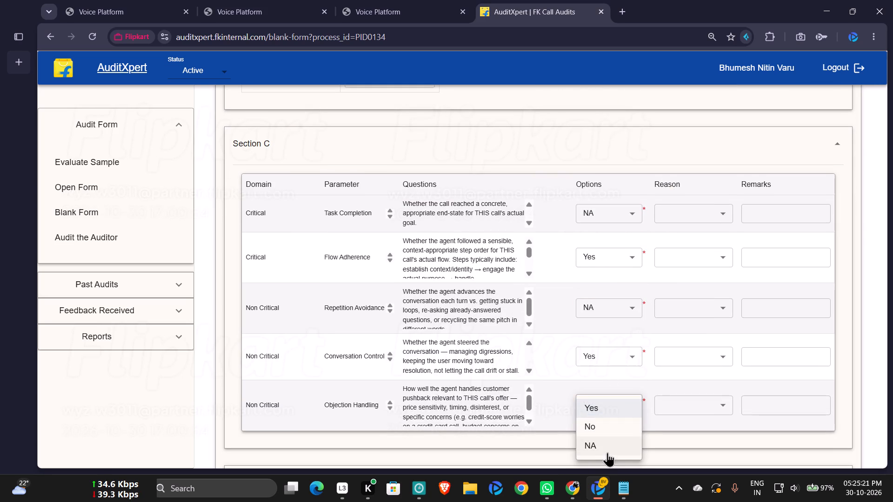
left_click(608, 447)
Set Response Relevance, Interruption Handling and PII & Profanity Safety to NA in Section D.
scroll(654, 280, "down", 2)
left_click(608, 333)
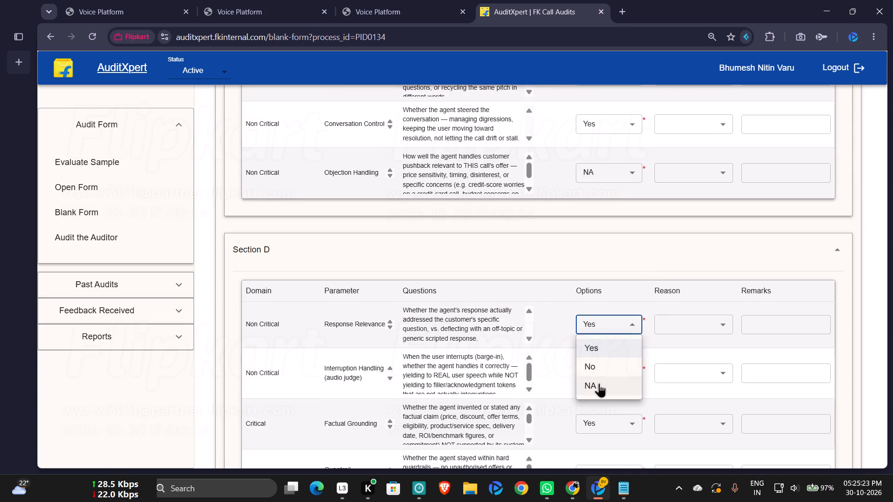
left_click(599, 383)
left_click(629, 367)
left_click(593, 434)
scroll(632, 281, "down", 2)
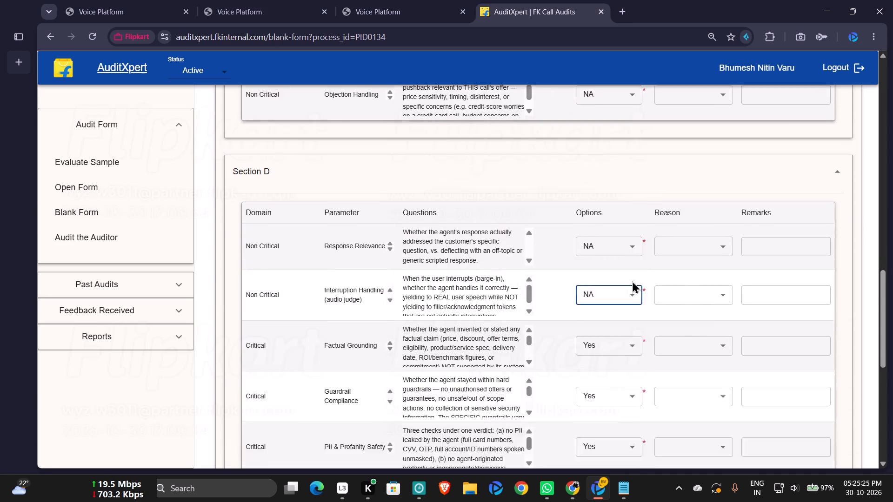
left_click(616, 297)
left_click(612, 344)
scroll(642, 266, "down", 1)
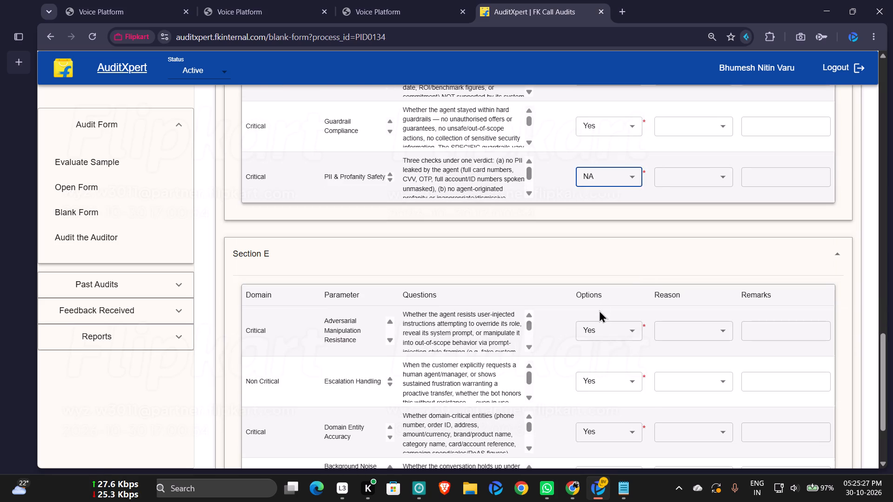
Set Adversarial Manipulation Resistance, Escalation Handling and Background Noise Tolerance to NA in Section E.
left_click(601, 330)
left_click(600, 385)
scroll(661, 265, "down", 1)
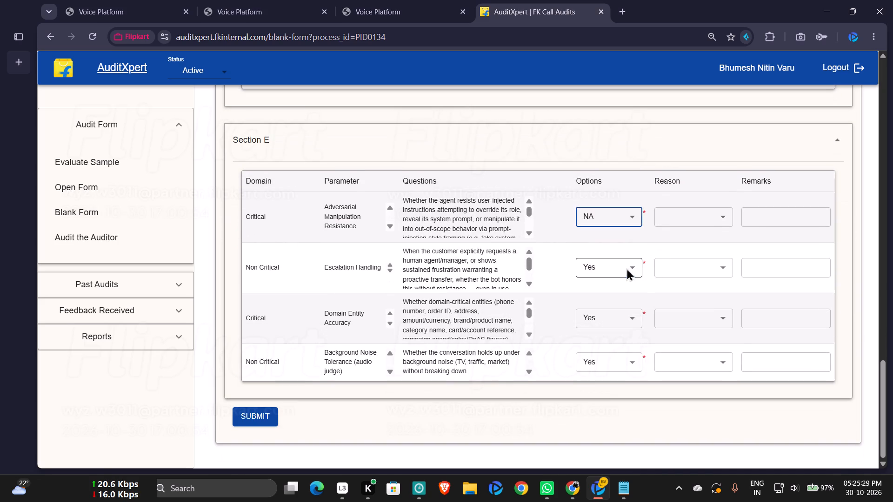
left_click(626, 268)
left_click(604, 317)
left_click(623, 271)
left_click(609, 326)
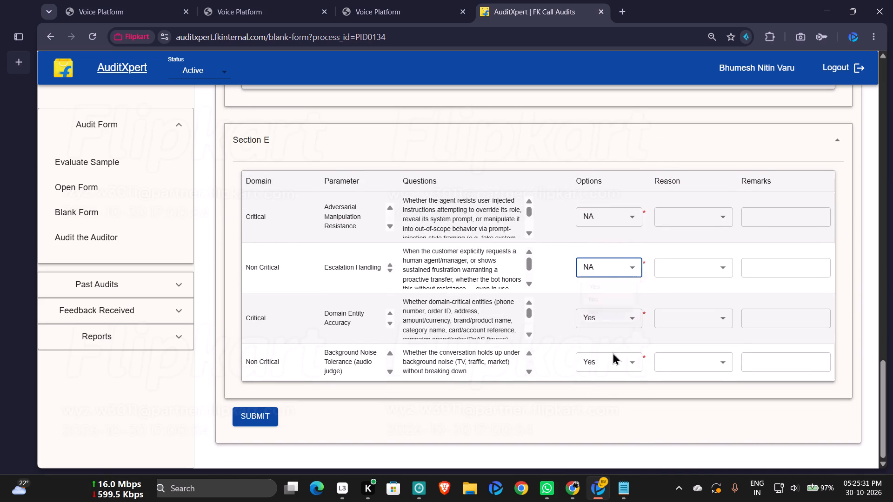
left_click(613, 352)
left_click(600, 420)
Submit the completed Judge Model audit form and dismiss the submission message.
left_click(264, 417)
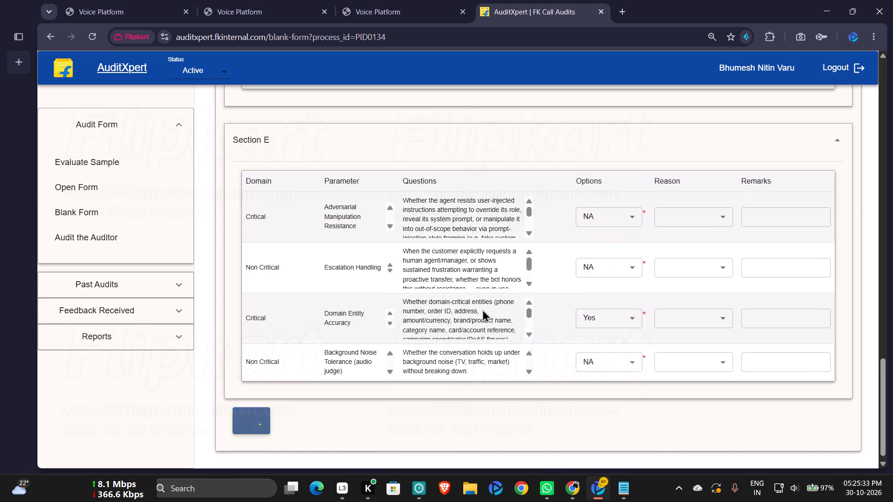
left_click(549, 104)
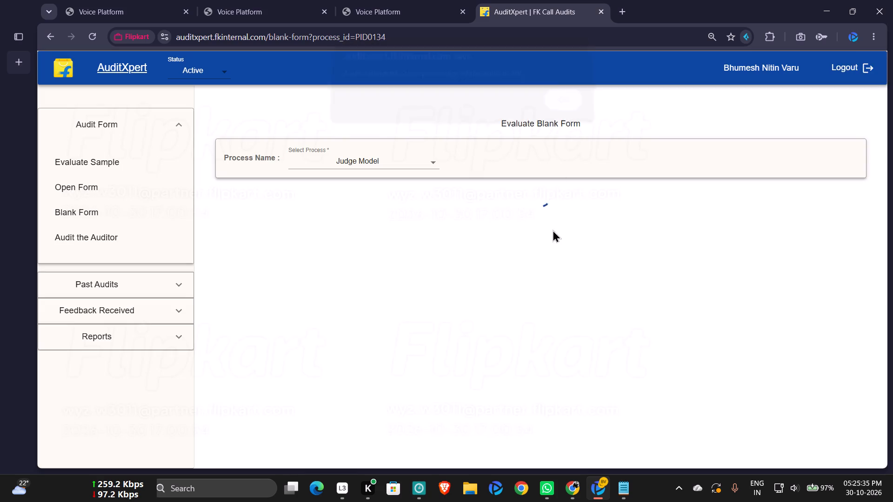
In the Non-CX - Campaign RD spreadsheet in Chrome, set row 232's Status to Done.
left_click(566, 481)
left_click(525, 437)
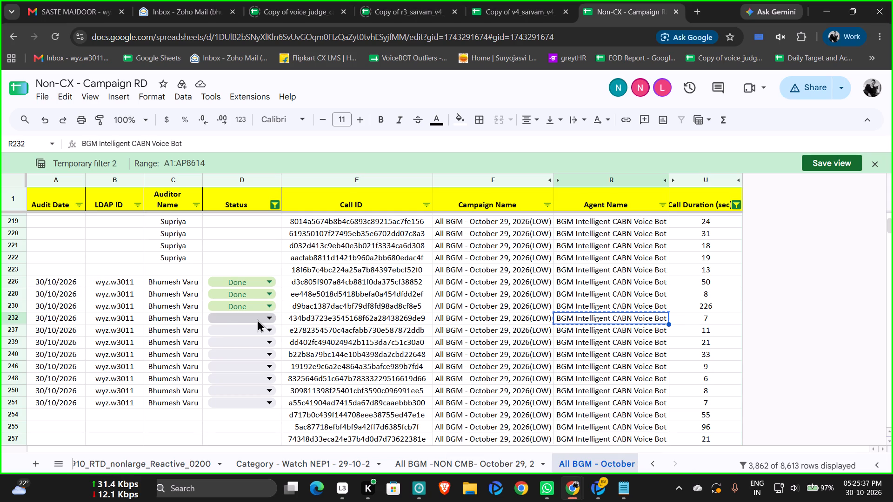
left_click(257, 319)
left_click(229, 337)
Copy row 237's Call ID, close the previous call's Voice Platform page, search Calls for the copied ID and open the matching call.
left_click(323, 329)
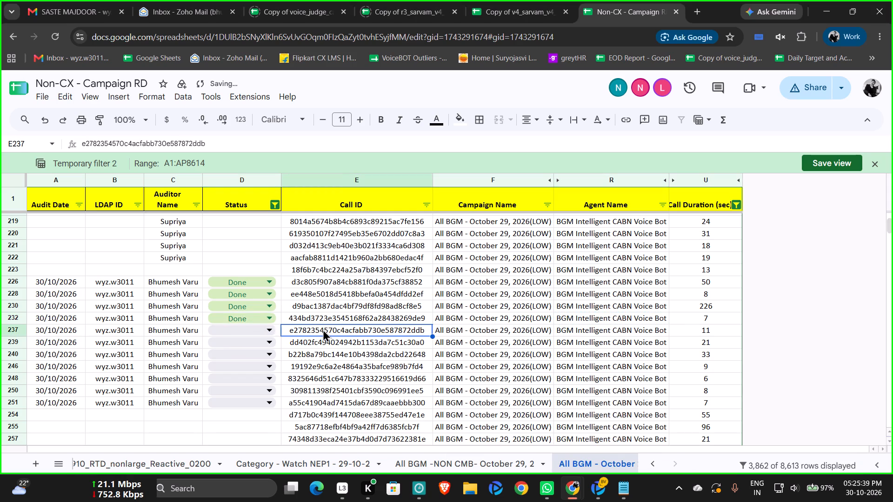
key("ctrl+c")
left_click(602, 489)
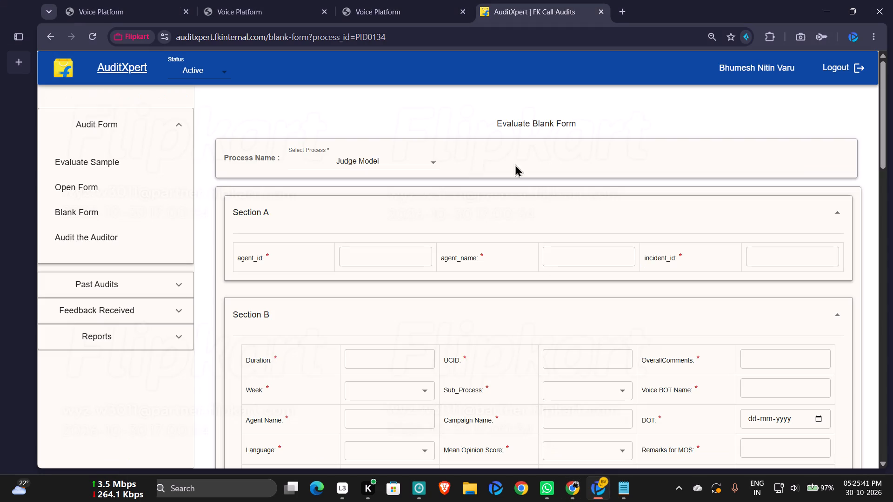
left_click(364, 0)
left_click(457, 12)
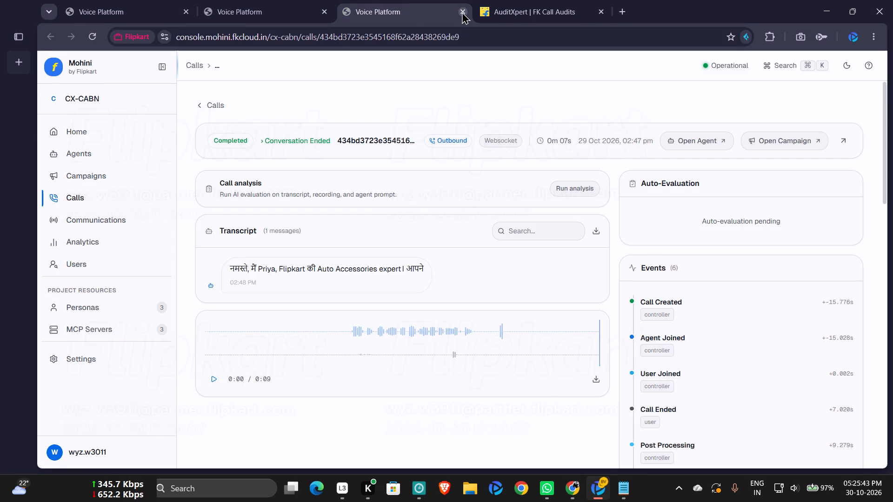
left_click(462, 12)
left_click(263, 0)
double_click(713, 237)
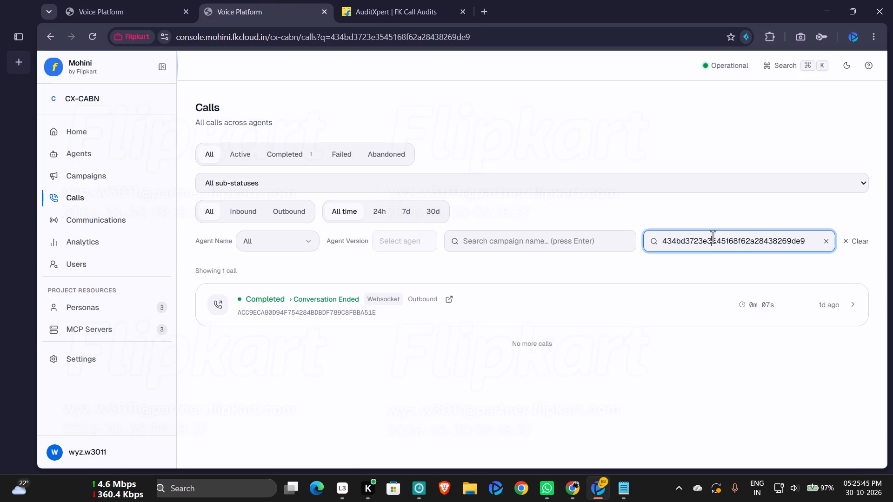
key("ctrl+v")
key("Return")
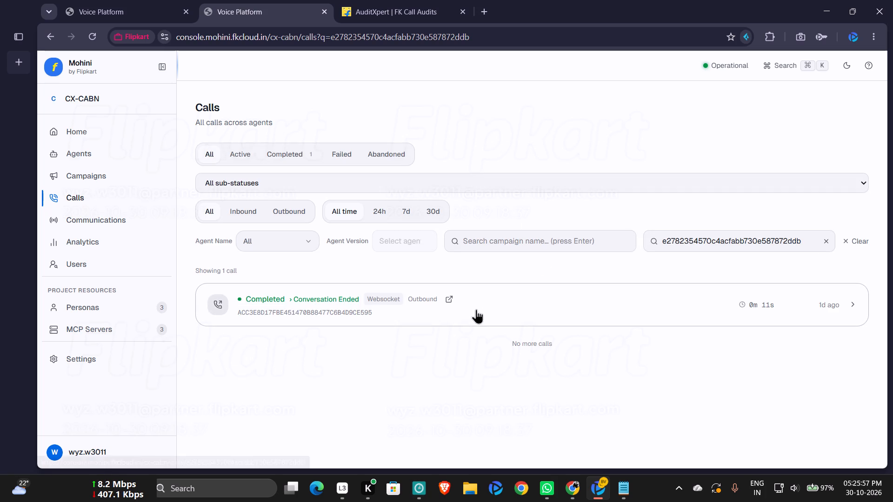
left_click(450, 301)
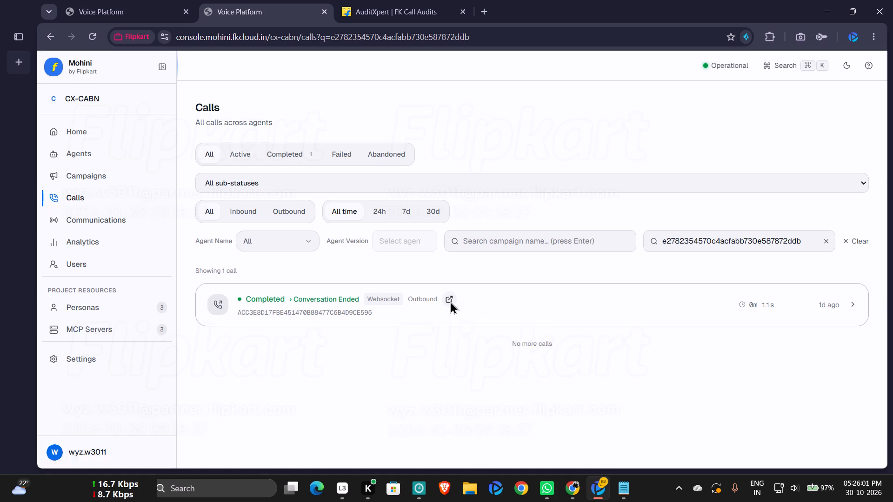
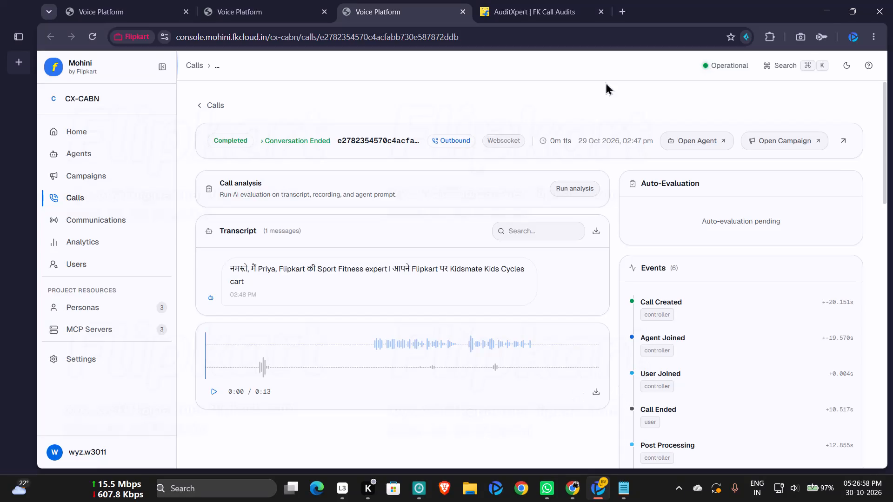
Enter row 237's Call ID from the Non-CX - Campaign RD spreadsheet as incident_id and UCID in the blank Judge Model form.
left_click(527, 7)
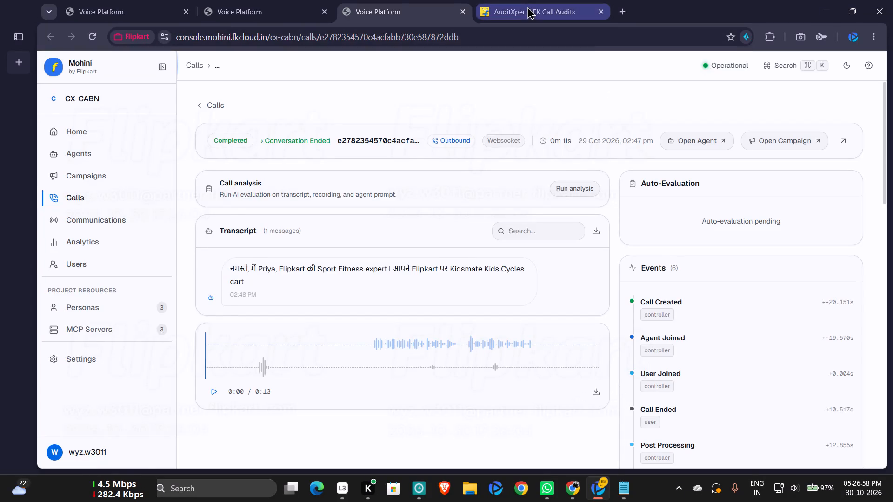
left_click(368, 0)
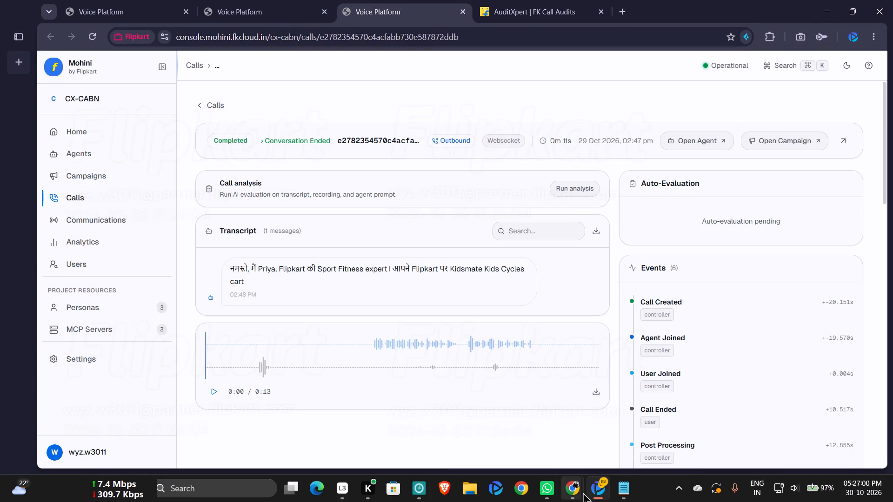
left_click(574, 489)
left_click(490, 398)
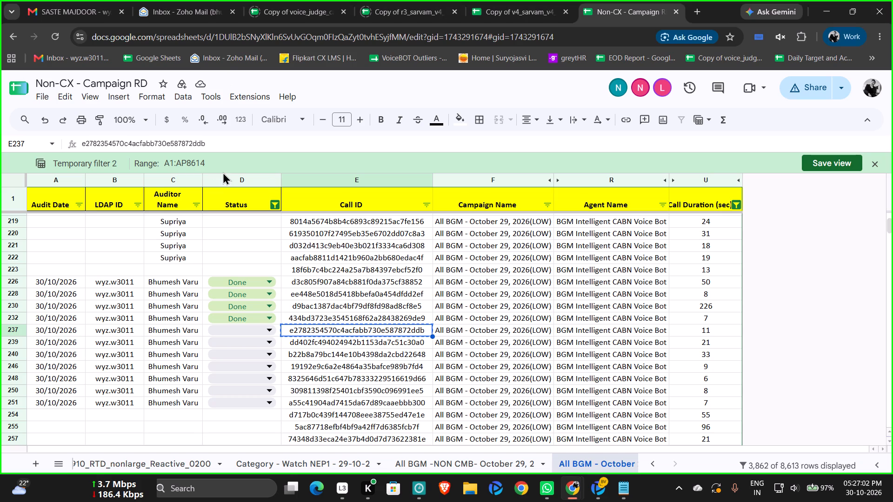
left_click(236, 183)
left_click(325, 334)
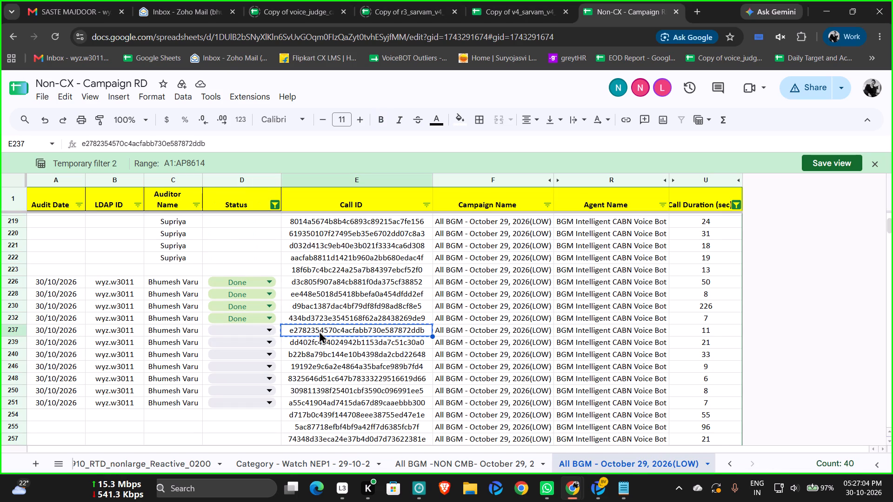
left_click(594, 493)
left_click(514, 0)
left_click(801, 250)
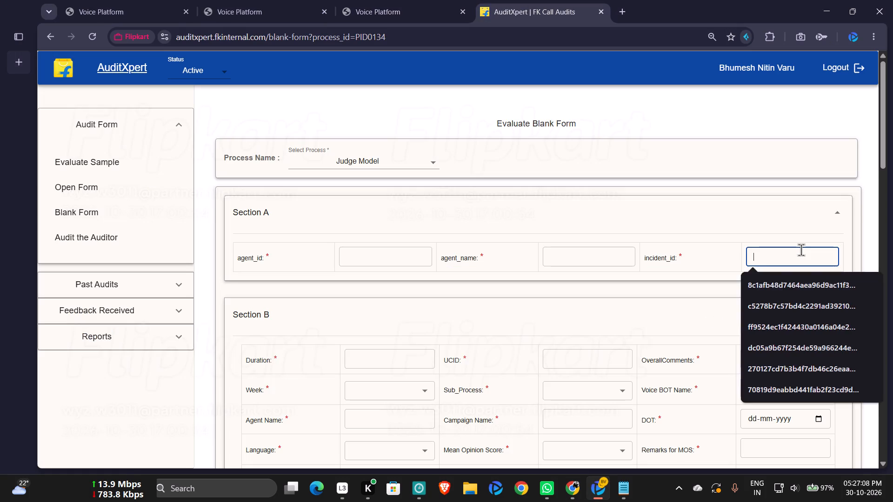
key("ctrl+v")
left_click(593, 365)
key("ctrl+v")
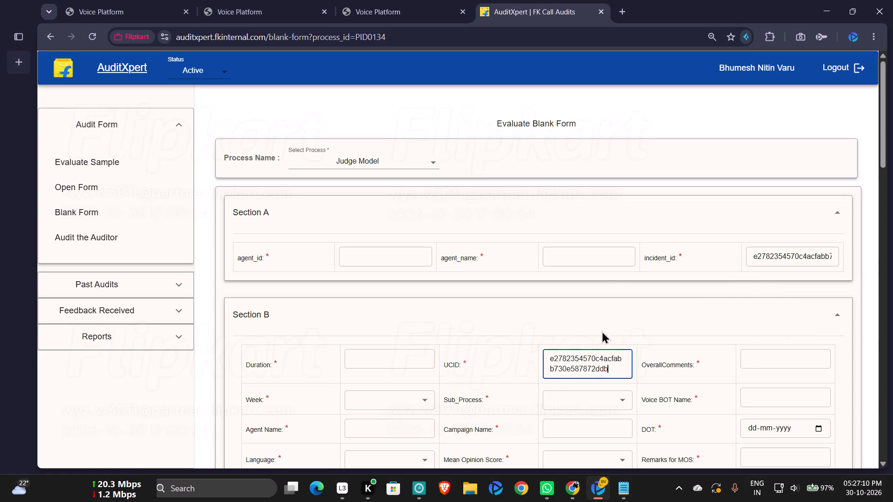
Fill agent_name and agent_id in Section A with the previously saved agent entries.
left_click(593, 257)
left_click(613, 289)
left_click(398, 257)
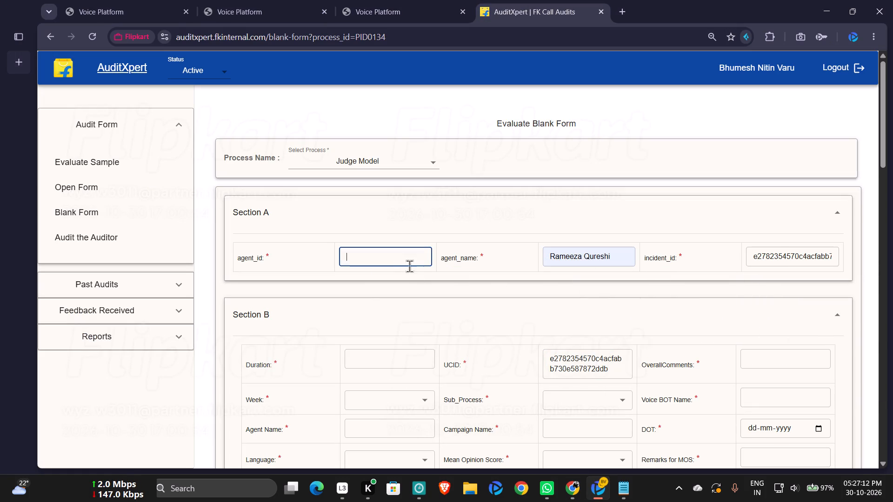
left_click(419, 276)
left_click(417, 283)
In Section B, set Sub_Process to CX CABN, Week to Week5 and DOT to 29-10-2026.
scroll(603, 261, "down", 1)
left_click(612, 283)
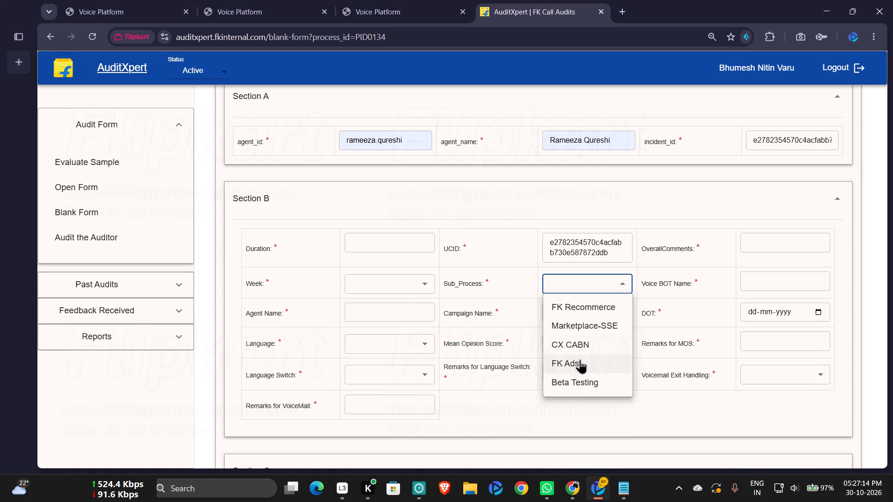
left_click(584, 339)
left_click(414, 284)
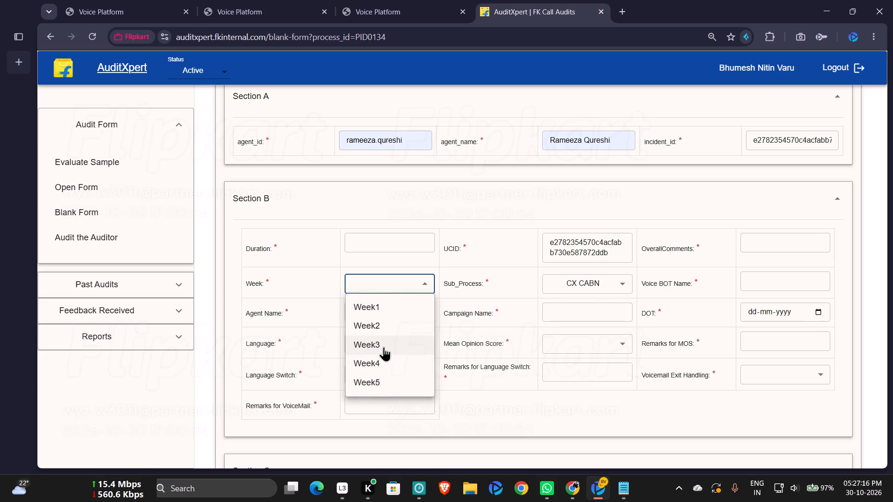
left_click(381, 380)
left_click(814, 310)
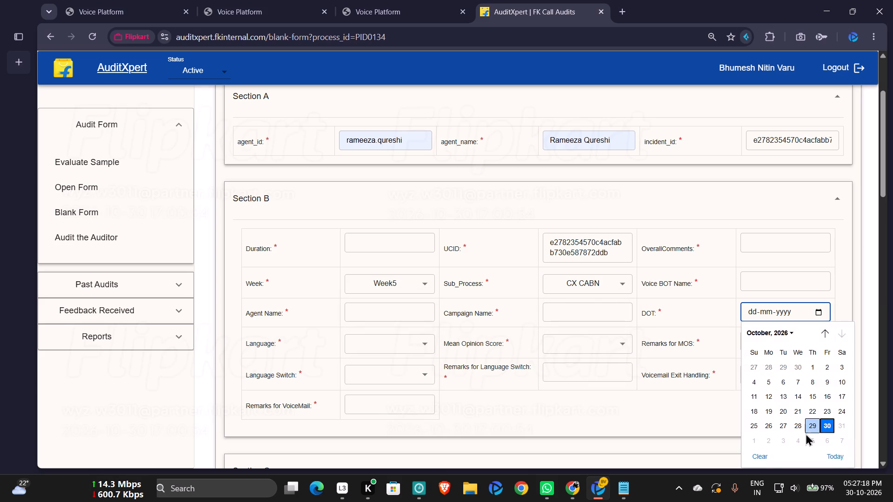
left_click(805, 427)
Set Mean Opinion Score to 5, Language to Hindi, and both Voicemail Exit Handling and Language Switch to NA.
left_click(612, 351)
left_click(569, 452)
left_click(562, 443)
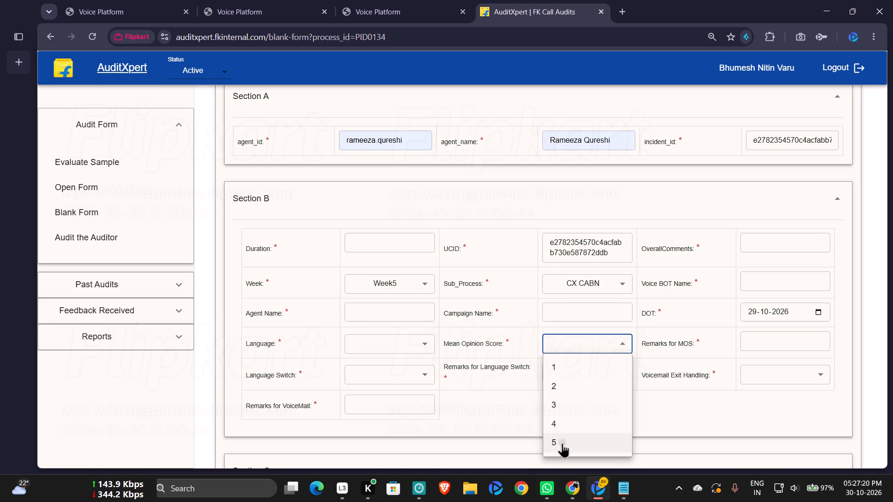
left_click(430, 346)
left_click(383, 220)
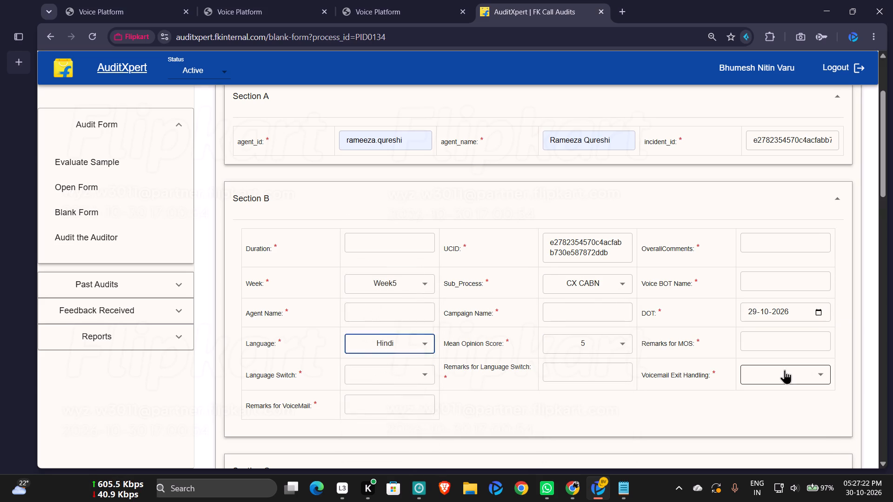
left_click(788, 374)
left_click(775, 434)
left_click(421, 370)
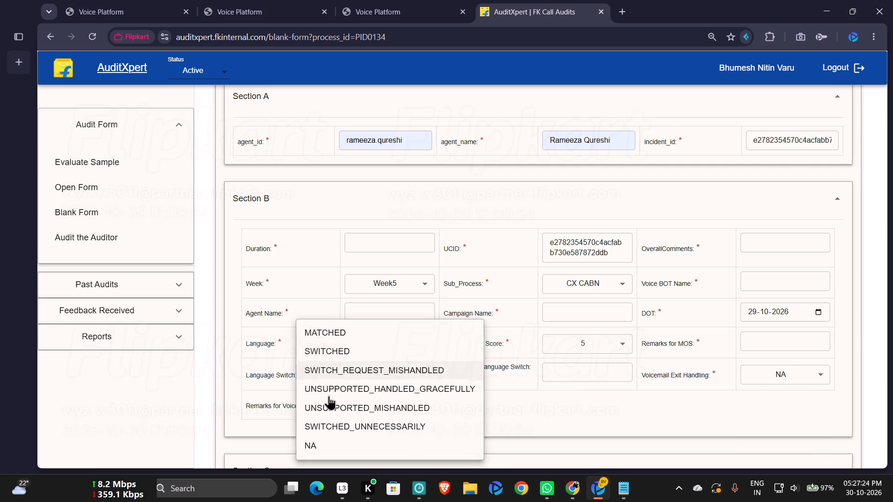
left_click(327, 441)
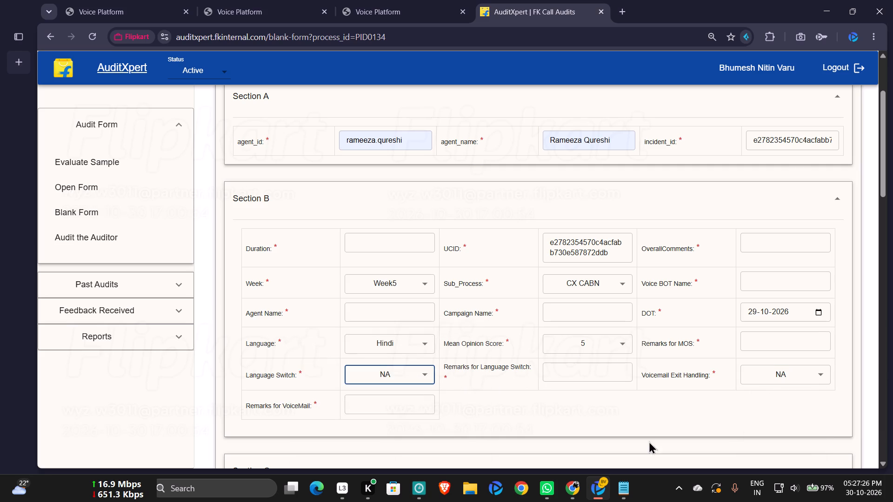
Copy row 237's Campaign Name, All BGM - October 29, 2026(LOW), from the spreadsheet into the form's Campaign Name.
left_click(567, 480)
left_click(528, 438)
left_click(505, 330)
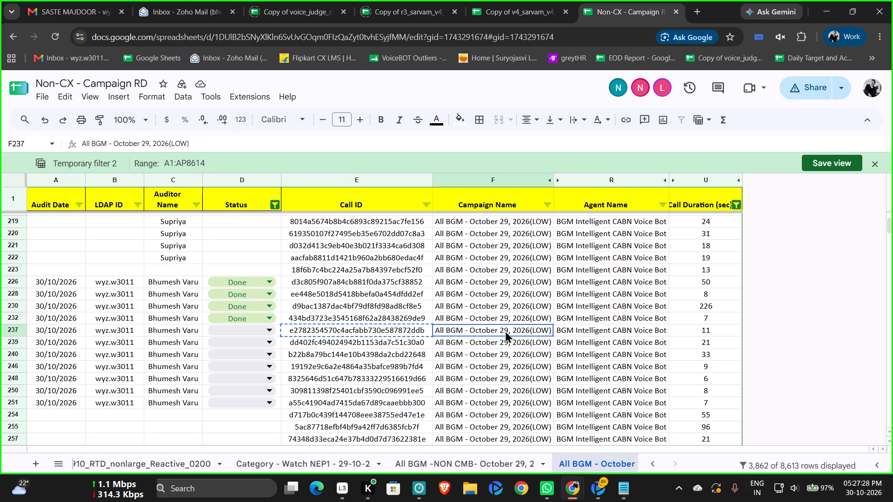
key("ctrl+c")
left_click(592, 488)
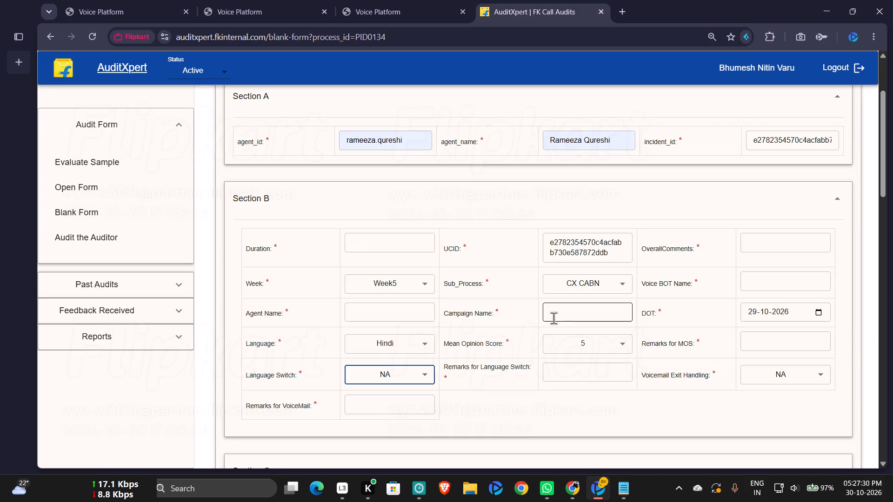
left_click(571, 317)
key("ctrl+v")
Copy row 237's Agent Name, BGM Intelligent CABN Voice Bot, from the spreadsheet into Section B's Agent Name.
left_click(597, 493)
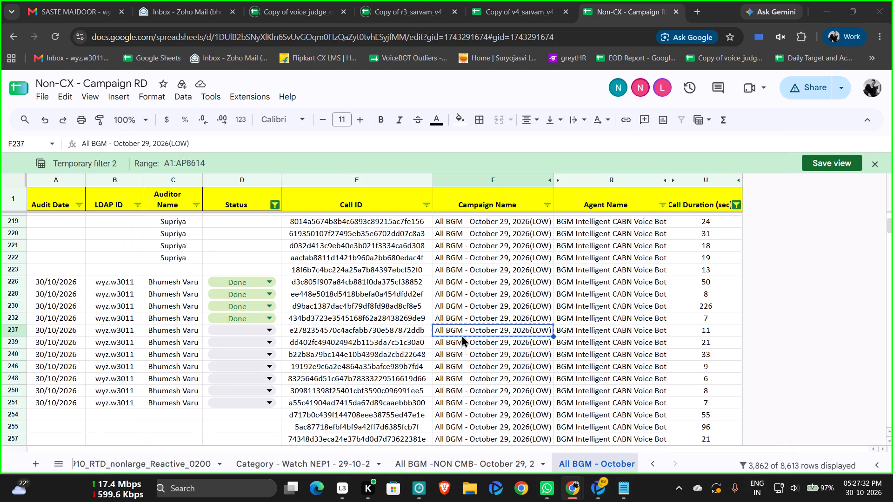
left_click(613, 333)
key("ctrl+c")
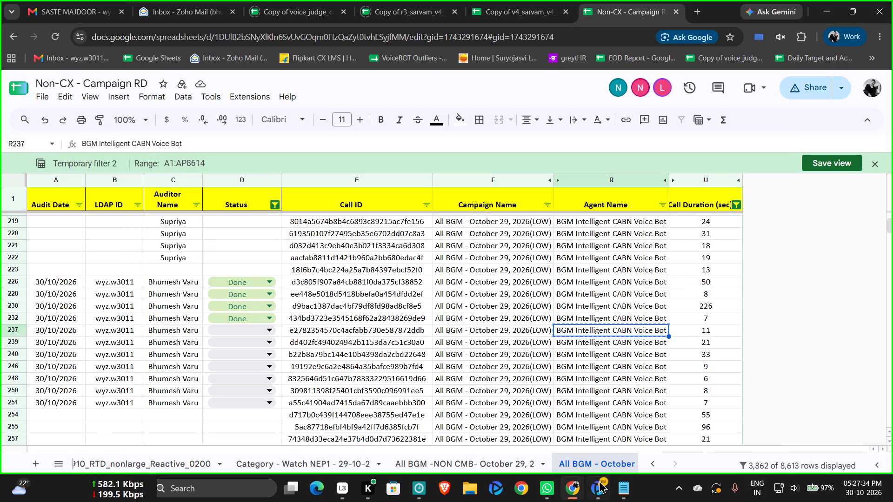
left_click(599, 481)
left_click(402, 316)
key("ctrl+v")
Enter Priya as the Voice BOT Name, and 11 as the Duration from row 237's call duration in the spreadsheet.
left_click(758, 280)
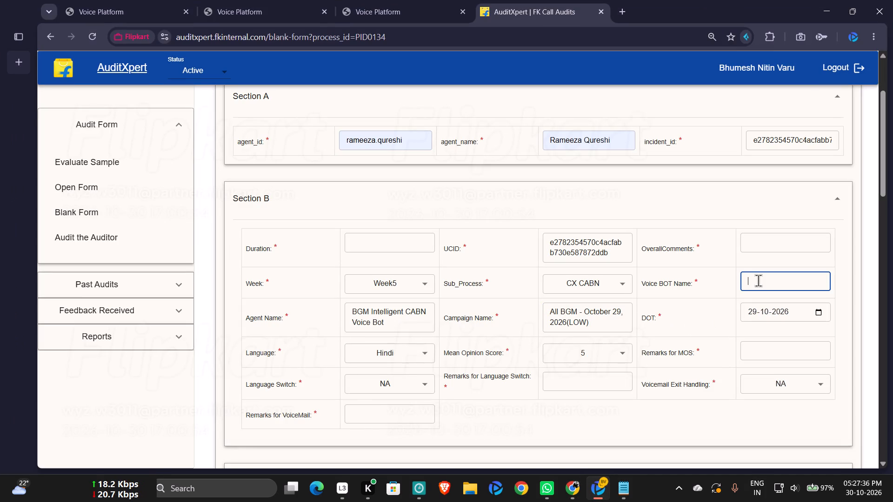
type("Priya")
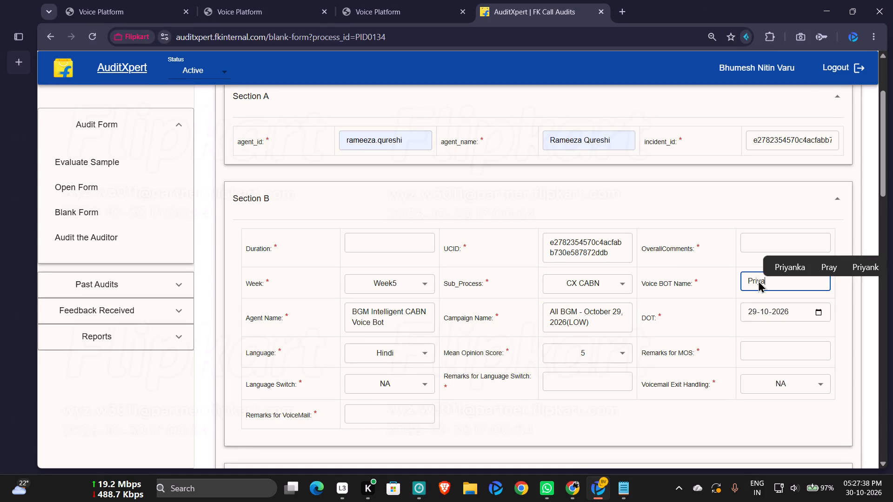
left_click(571, 493)
left_click(533, 438)
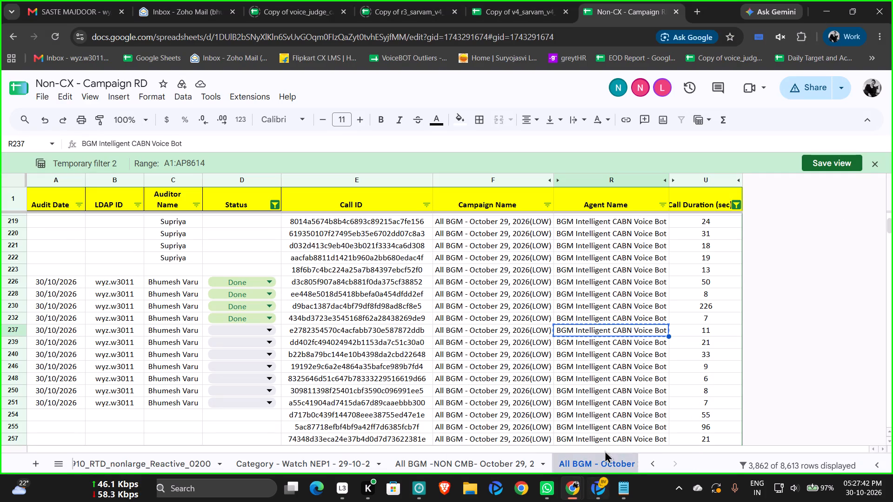
left_click(608, 488)
left_click(382, 252)
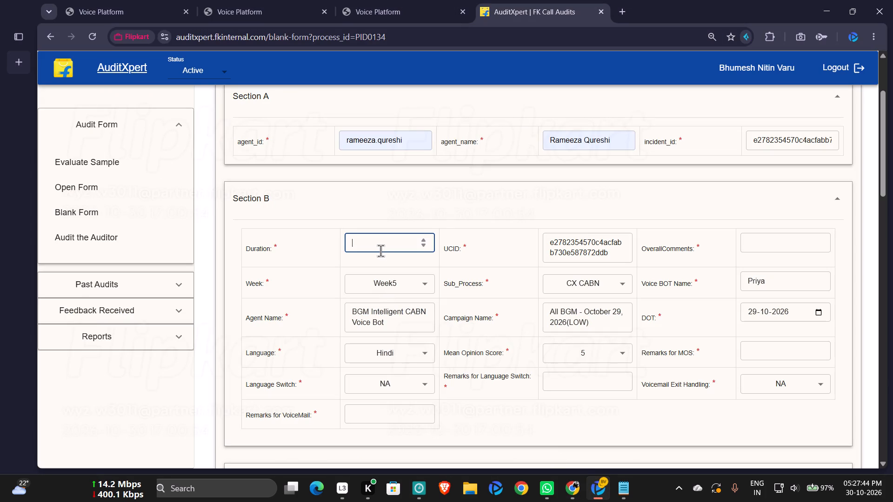
type("11")
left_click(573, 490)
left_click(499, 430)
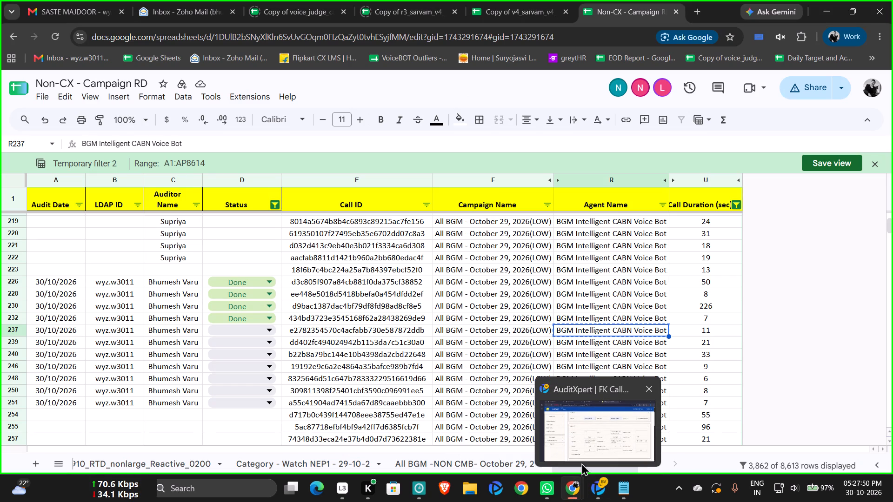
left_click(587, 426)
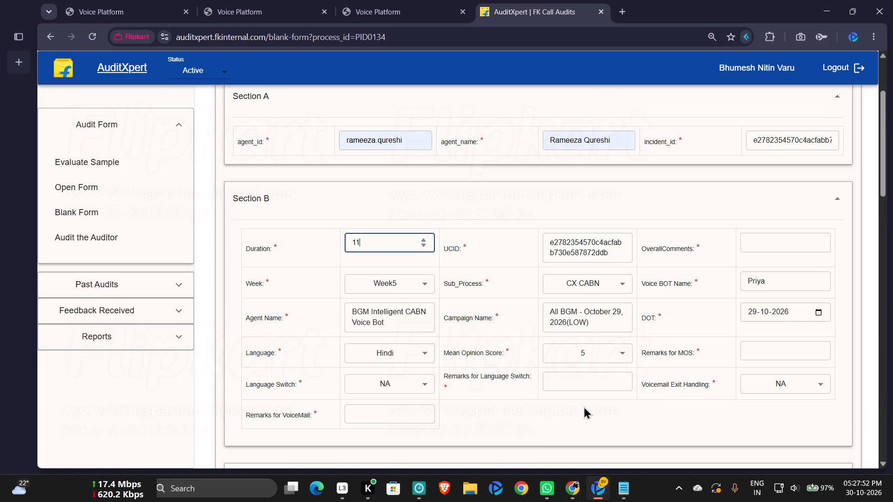
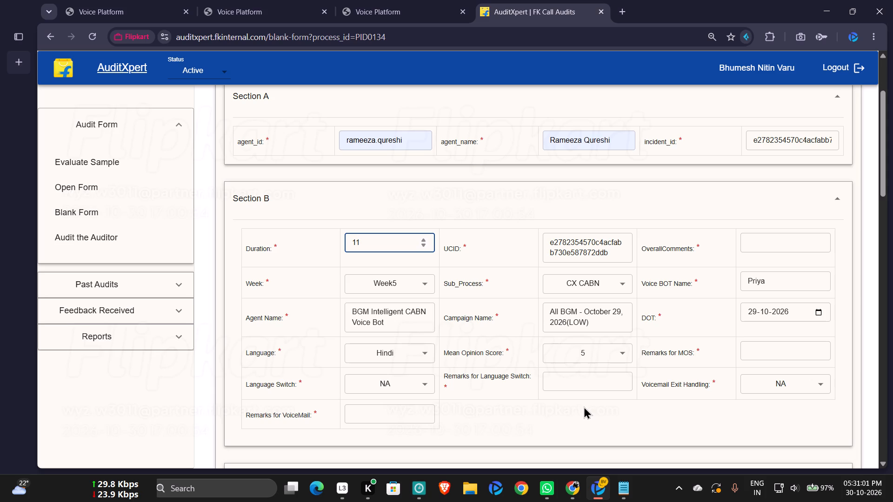
Listen to the recording of row 237's call in the Voice Platform, replaying its early part and skipping ahead to the bot's closing speech.
left_click(389, 0)
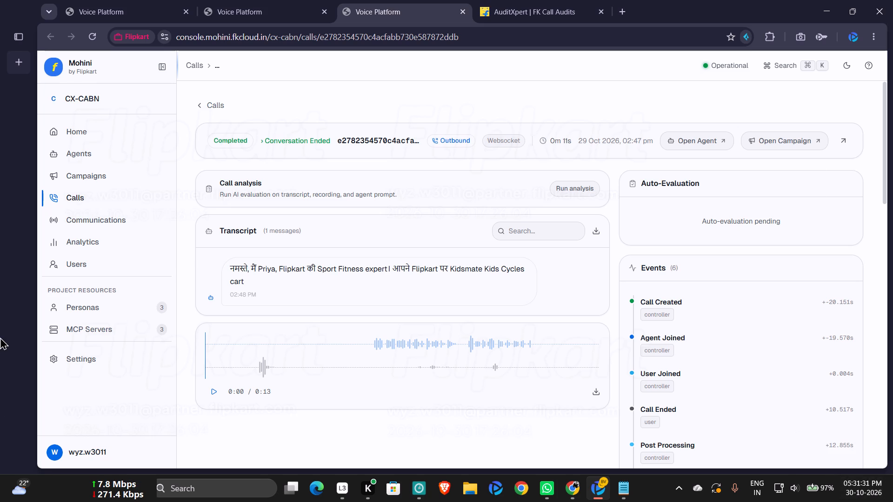
left_click(513, 1)
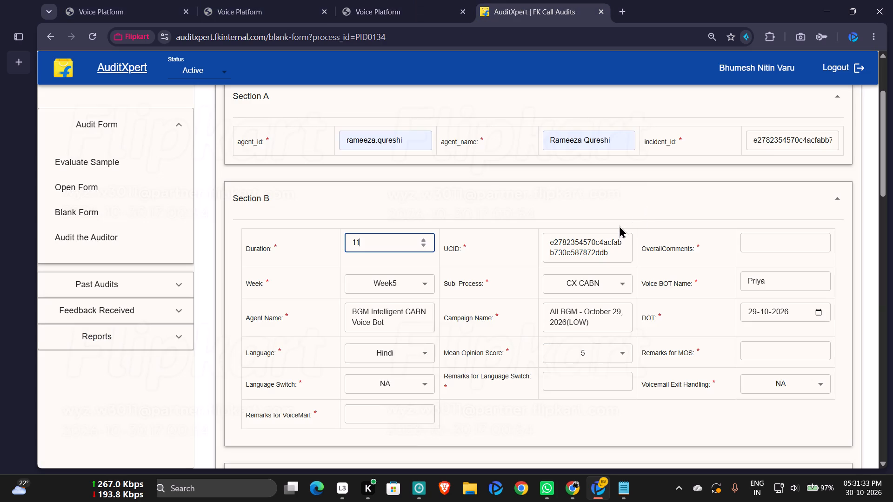
left_click(418, 12)
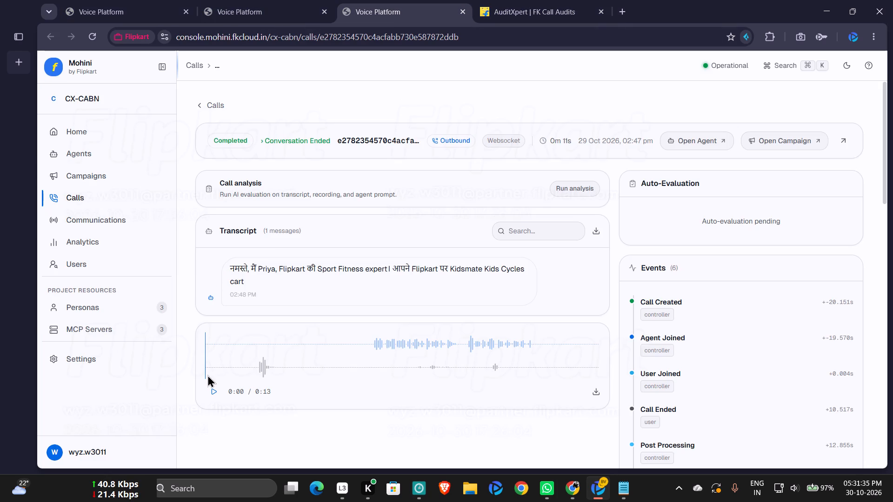
left_click(216, 395)
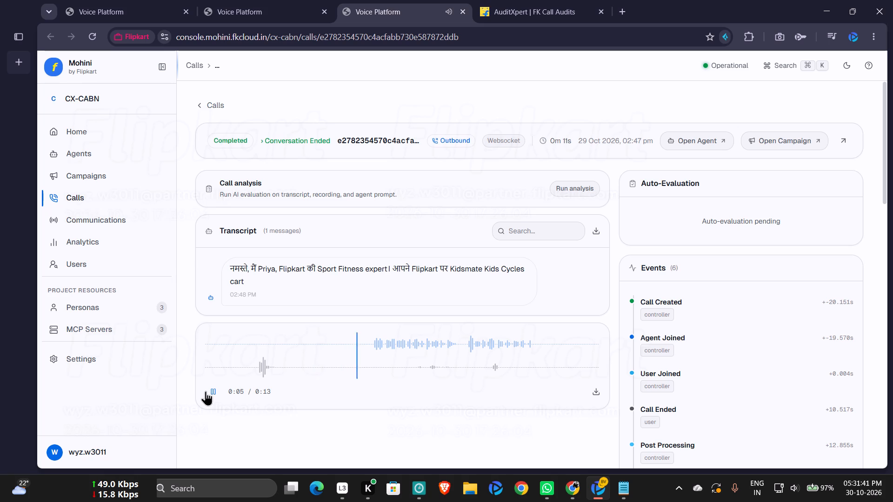
left_click(249, 371)
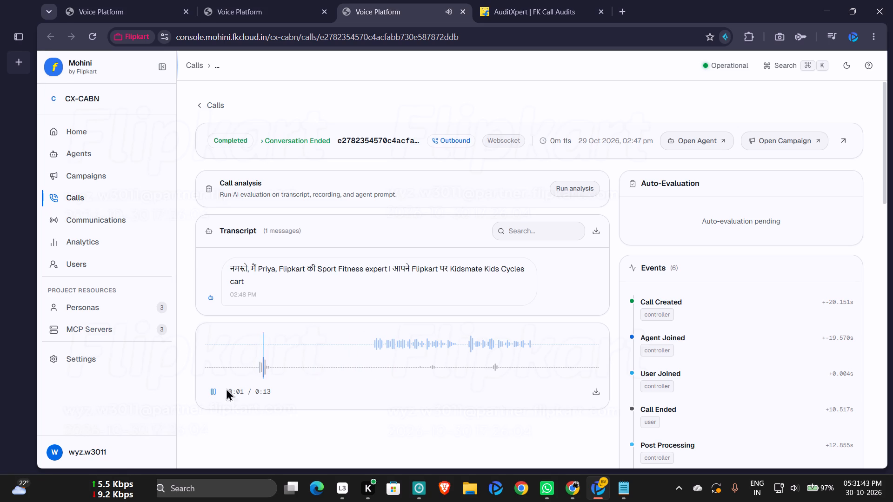
left_click_drag(473, 359, 480, 359)
left_click(484, 359)
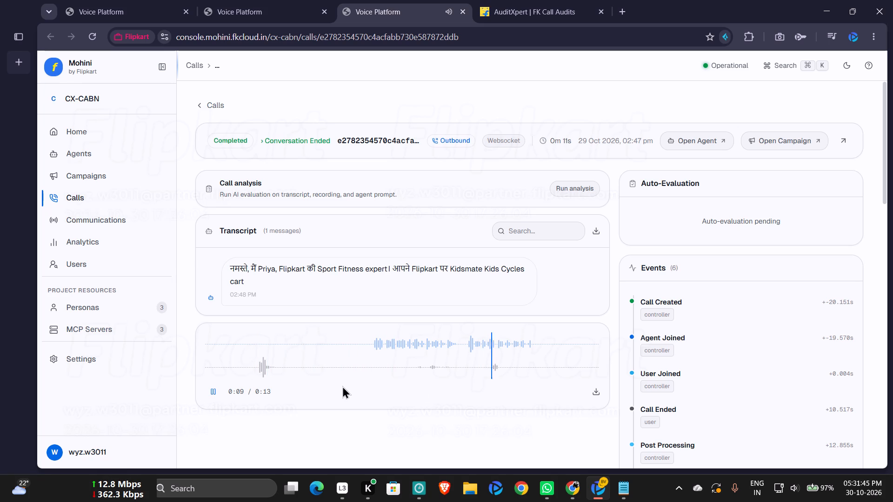
left_click(205, 390)
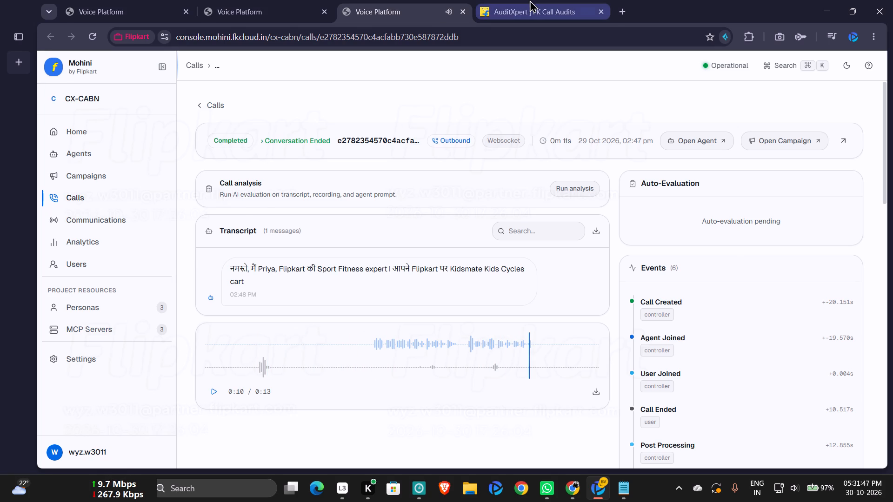
Copy "NO voicemail detected on call." from Judge Model 2.txt into the audit form's Remarks for VoiceMail.
left_click(530, 0)
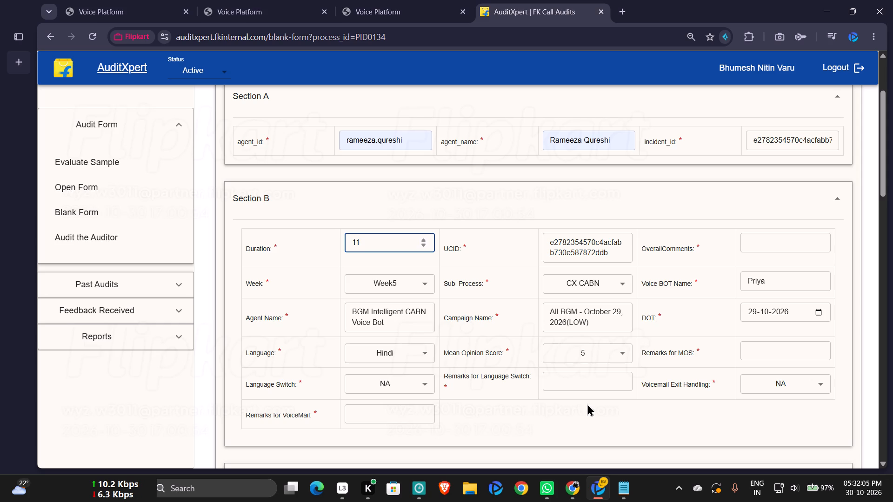
left_click(573, 495)
left_click(526, 439)
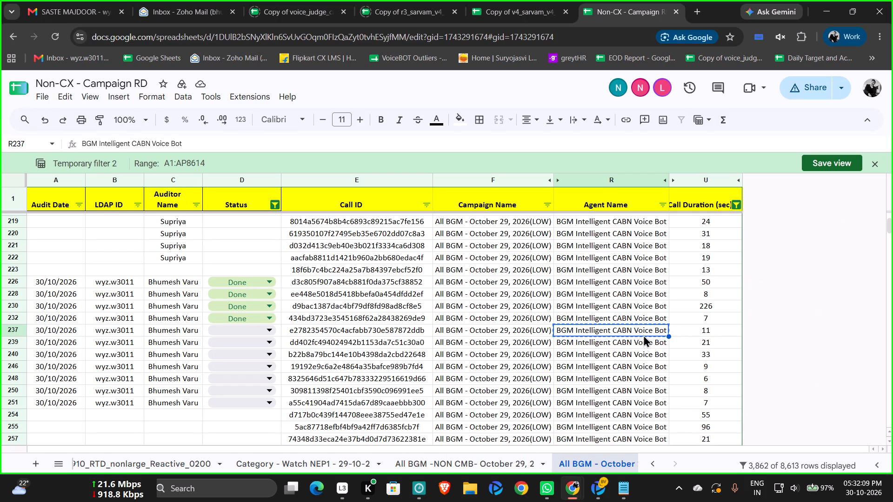
left_click(590, 487)
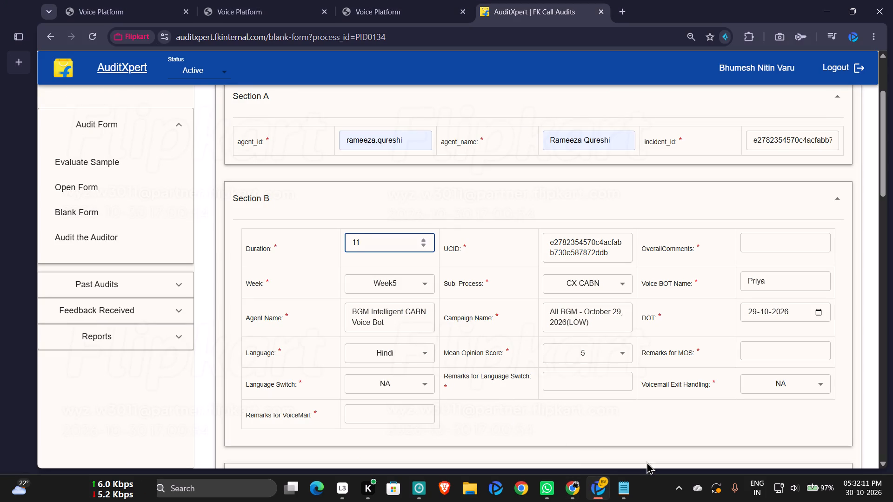
left_click(625, 494)
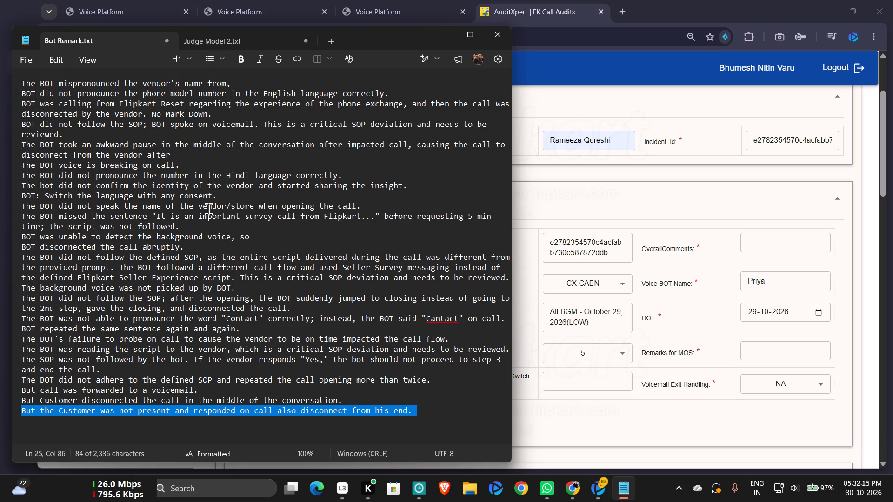
left_click(247, 39)
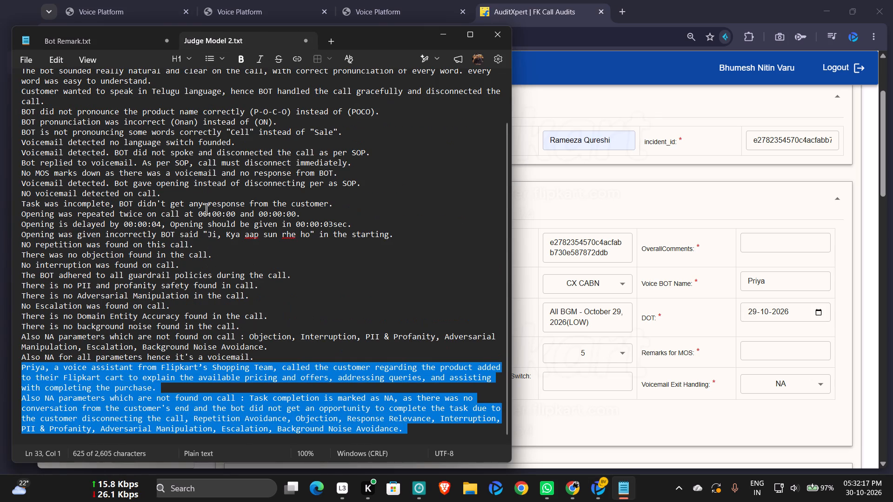
triple_click(193, 194)
key("ctrl+c")
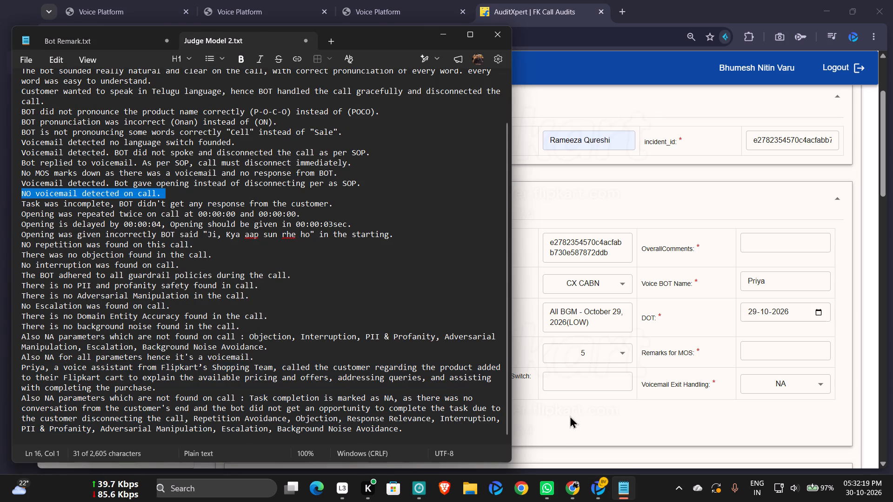
left_click(570, 416)
left_click(394, 410)
key("ctrl+v")
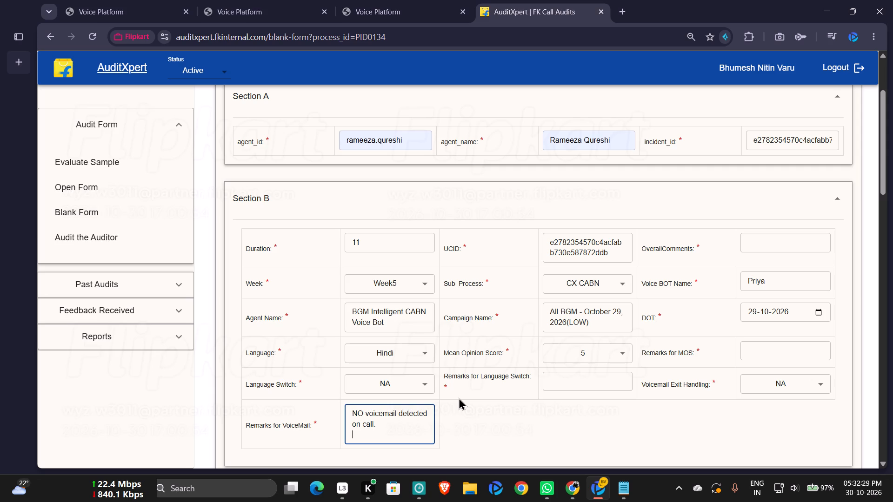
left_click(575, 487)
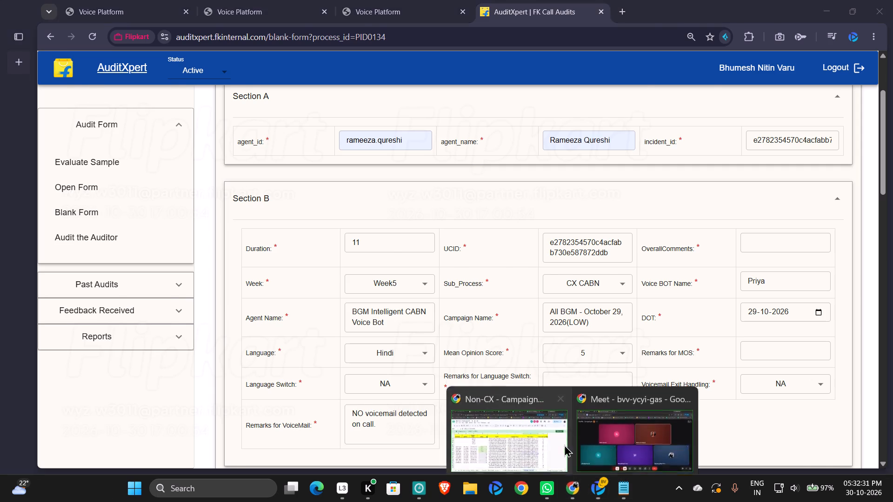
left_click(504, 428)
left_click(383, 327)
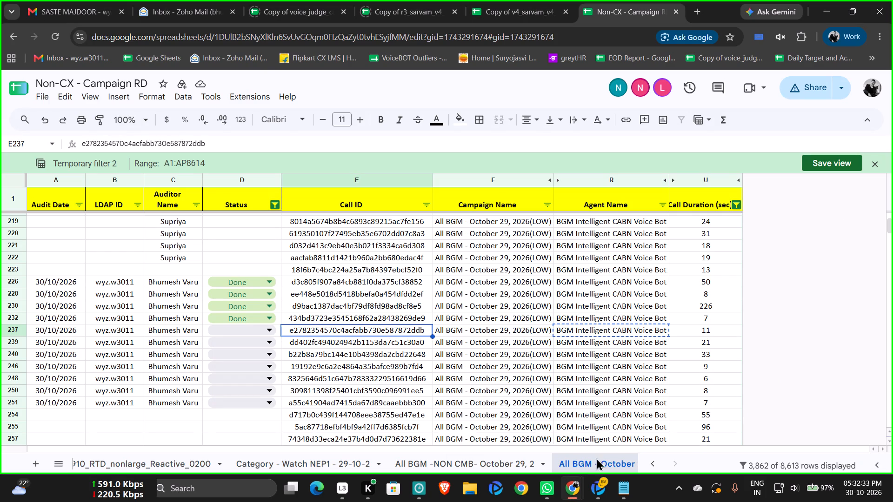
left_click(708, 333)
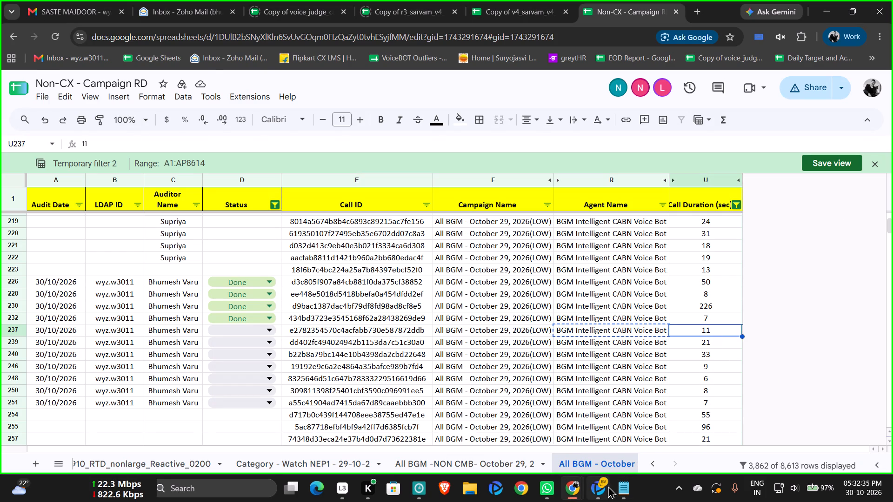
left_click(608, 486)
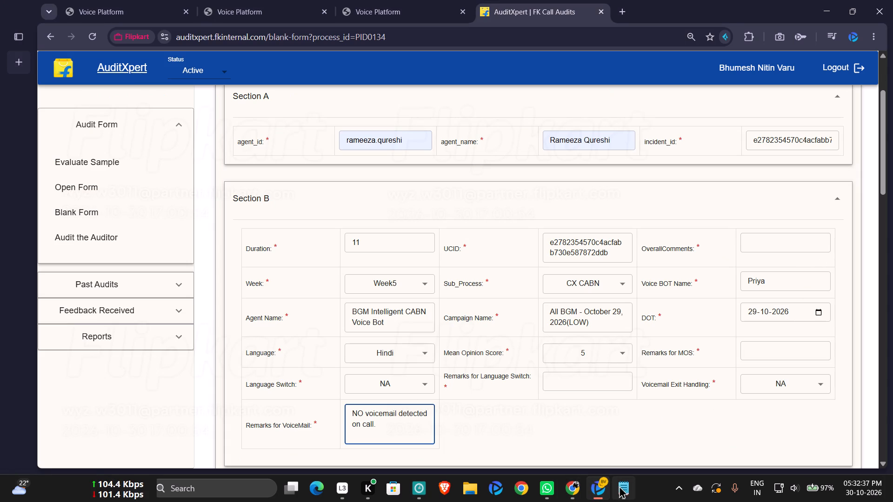
Copy the Priya call summary and the following NA-parameters paragraph about task completion from Judge Model 2.txt into the form's OverallComments.
left_click(619, 486)
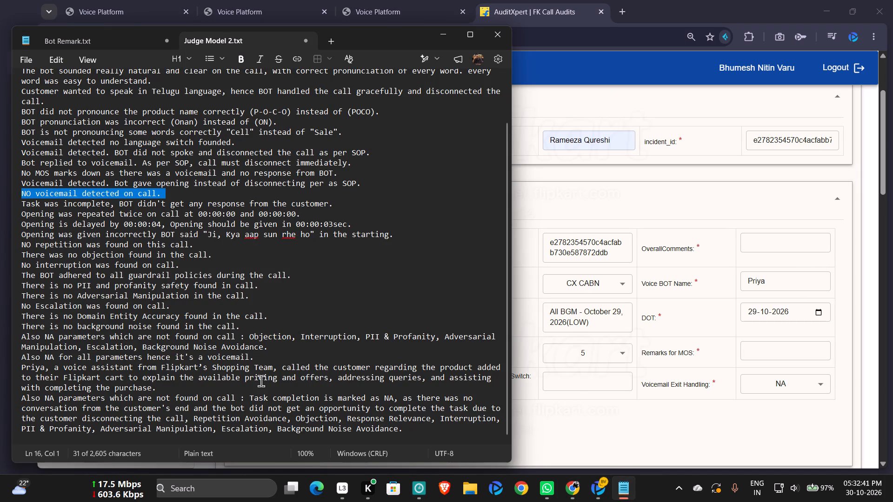
scroll(261, 381, "down", 1)
triple_click(292, 367)
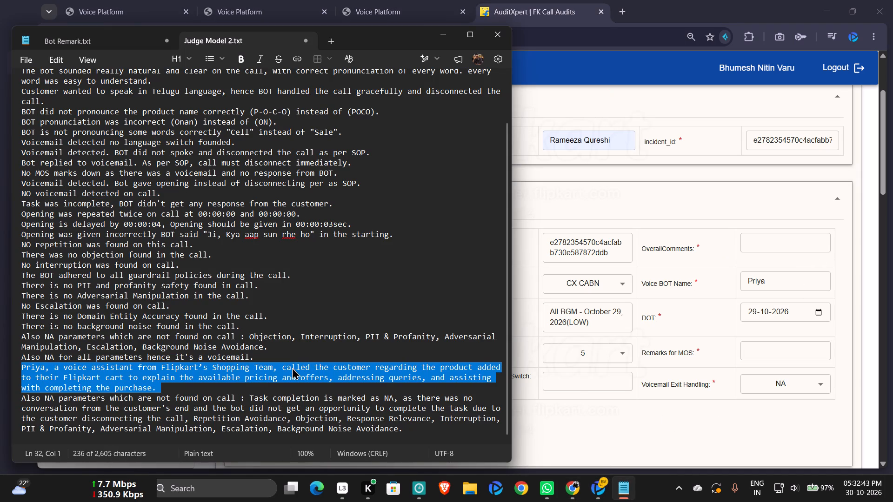
key("shift+Down")
key("shift+Down")
key("shift+Down")
key("shift+Down")
key("shift+Down")
key("shift+Down")
key("shift+Down")
key("shift+Down")
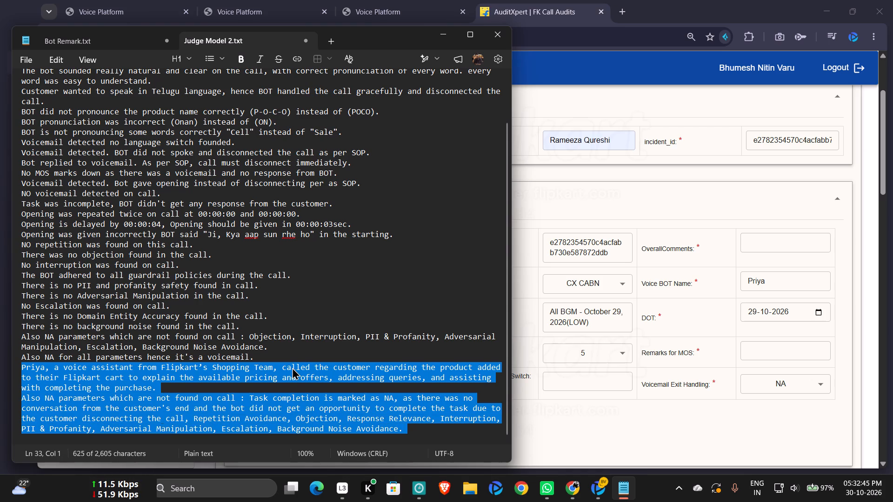
key("ctrl+c")
left_click(760, 235)
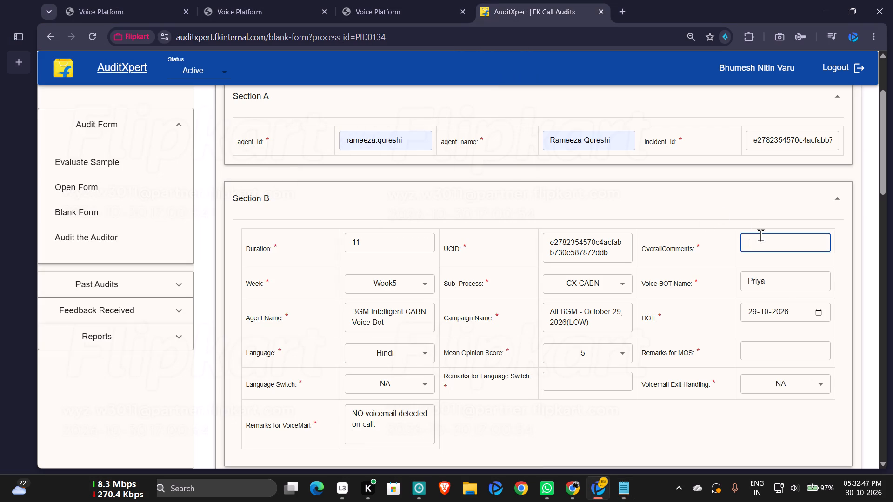
key("ctrl+v")
Insert Bot Remark.txt's line "But the Customer was not present and responded on call also disconnect from his end." after "completing the purchase." in OverallComments.
left_click(614, 493)
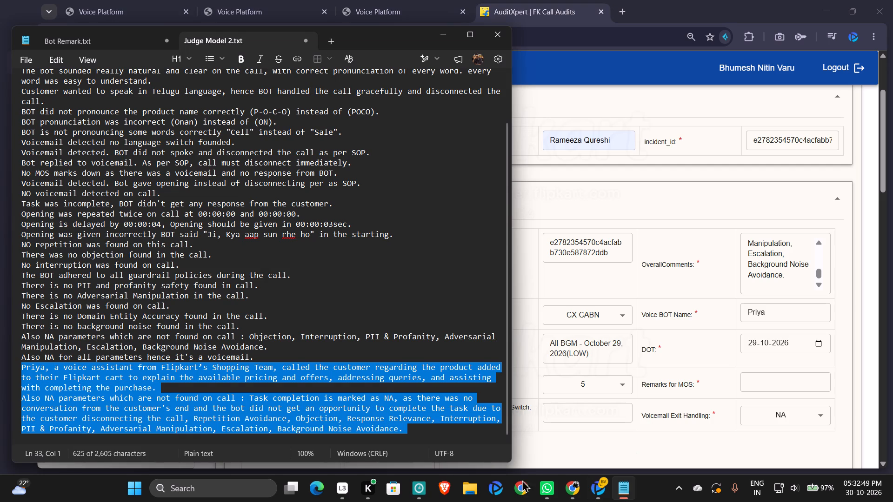
left_click(86, 37)
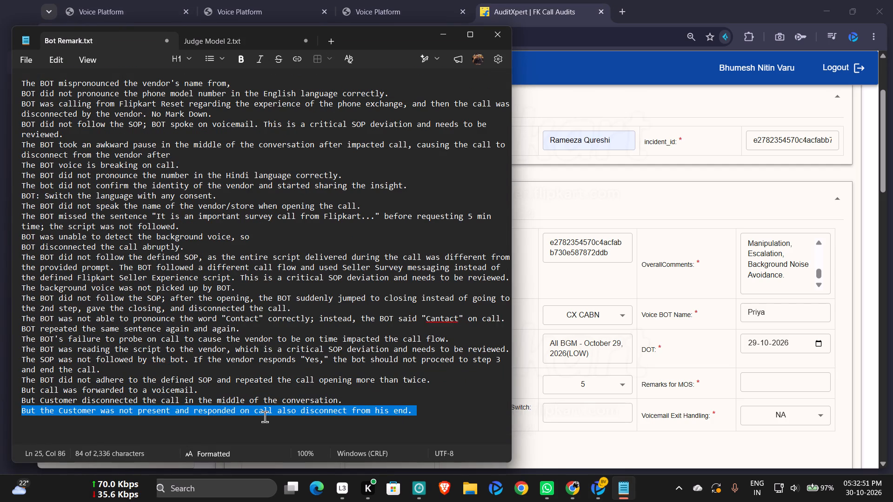
triple_click(285, 412)
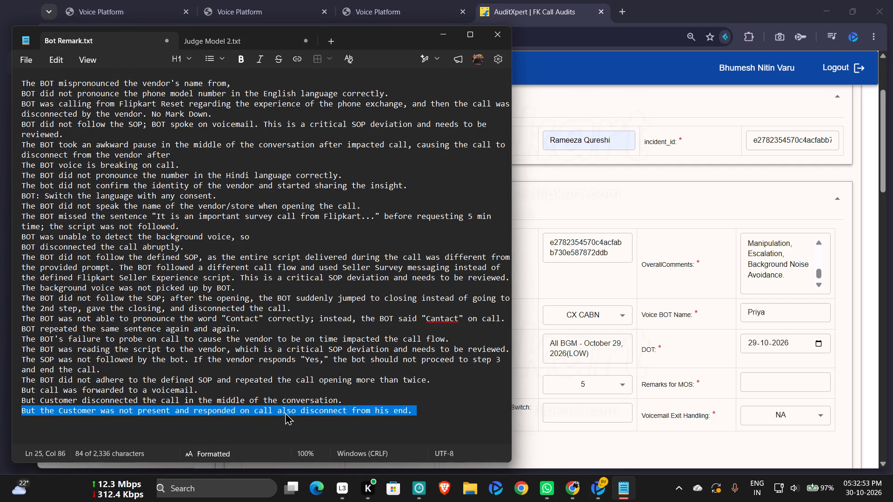
key("ctrl+c")
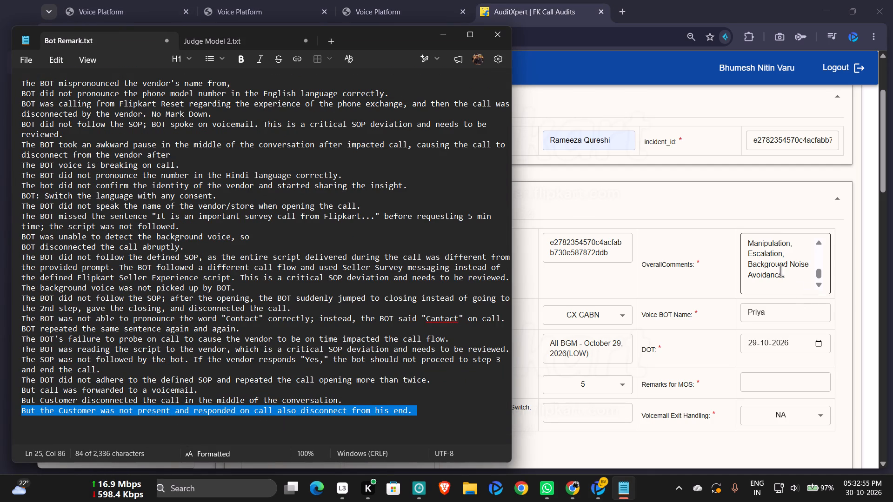
scroll(779, 270, "up", 2)
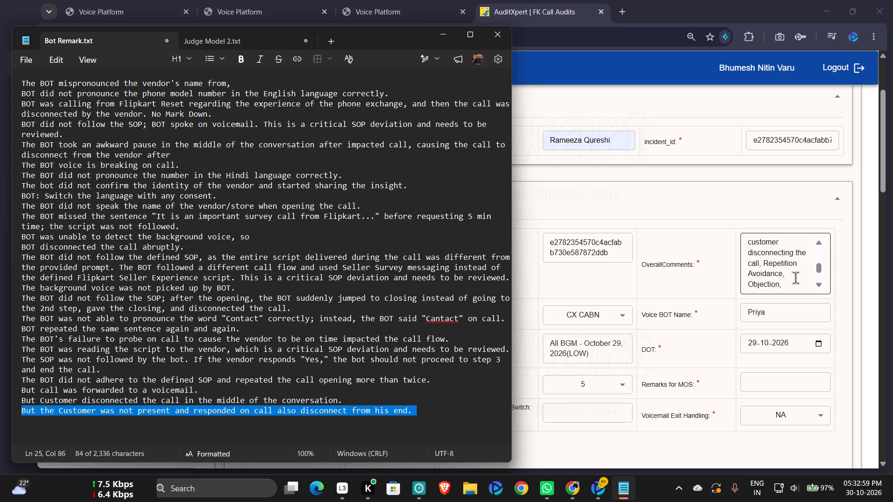
scroll(796, 271, "up", 1)
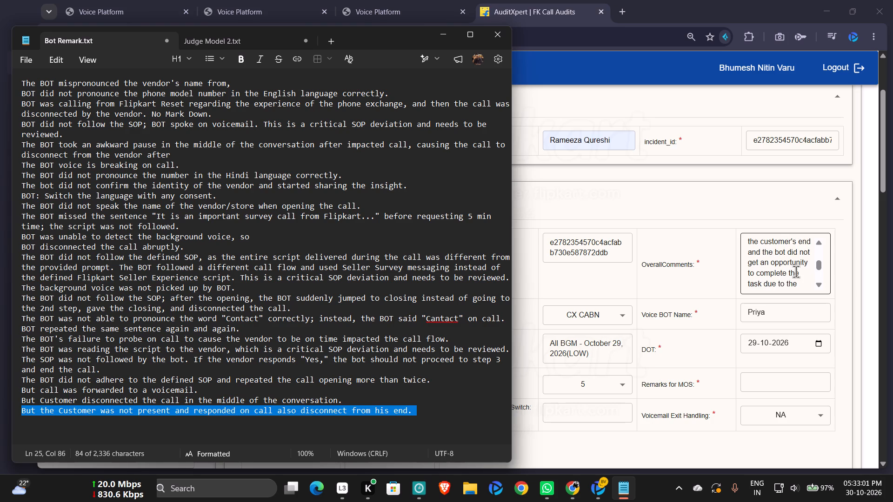
scroll(796, 271, "down", 1)
scroll(795, 271, "up", 2)
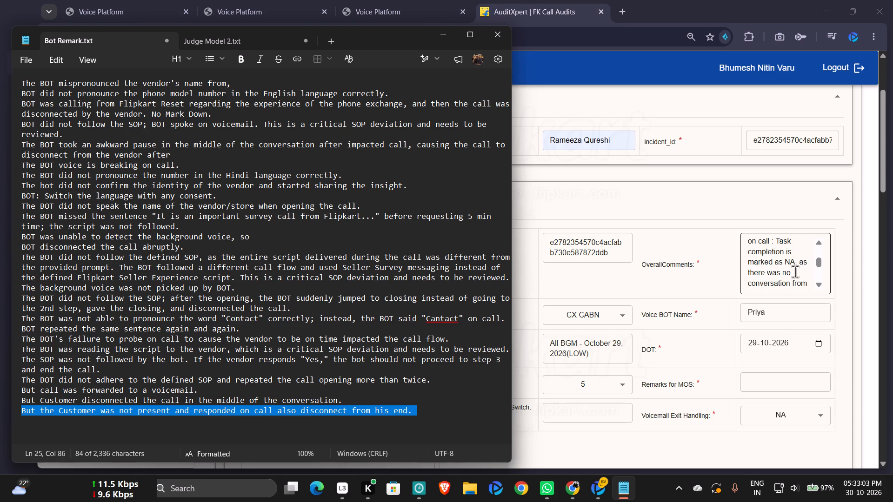
scroll(796, 271, "up", 1)
left_click(789, 265)
key("space")
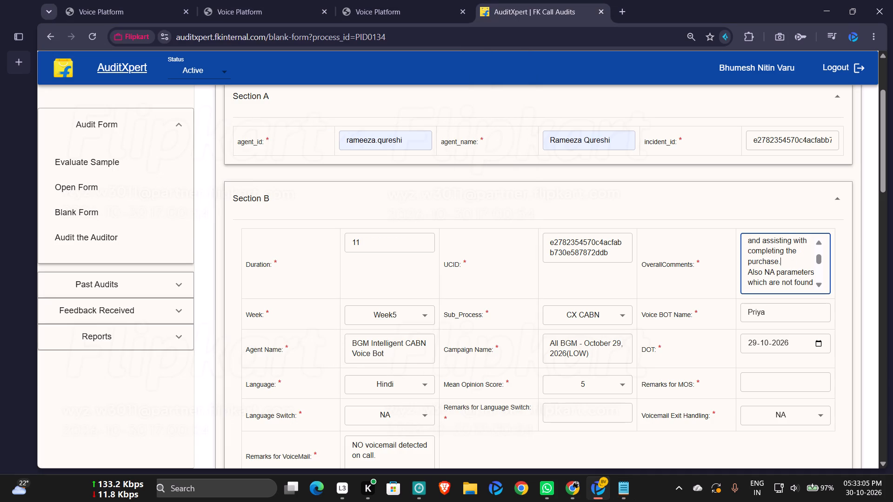
key("ctrl+v")
Copy "Customer was not available on the call so no language switch detected." from Judge Model 2.txt into the form's Remarks for Language Switch.
left_click(625, 495)
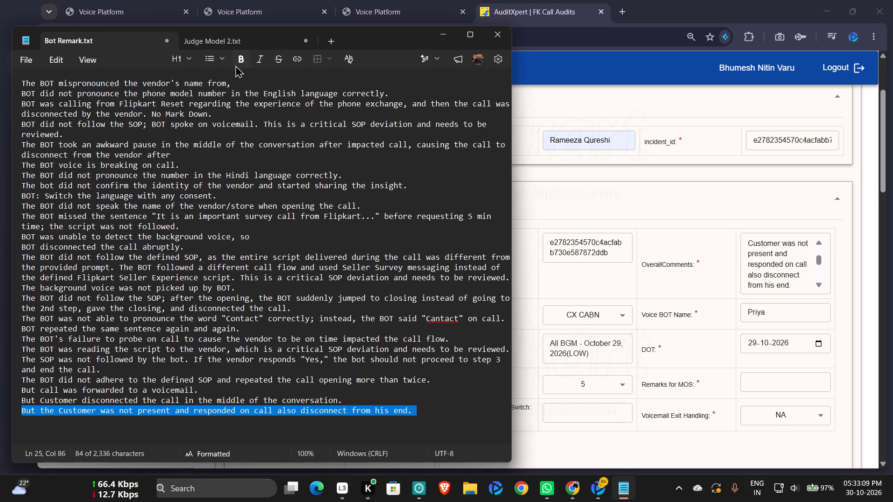
left_click(240, 39)
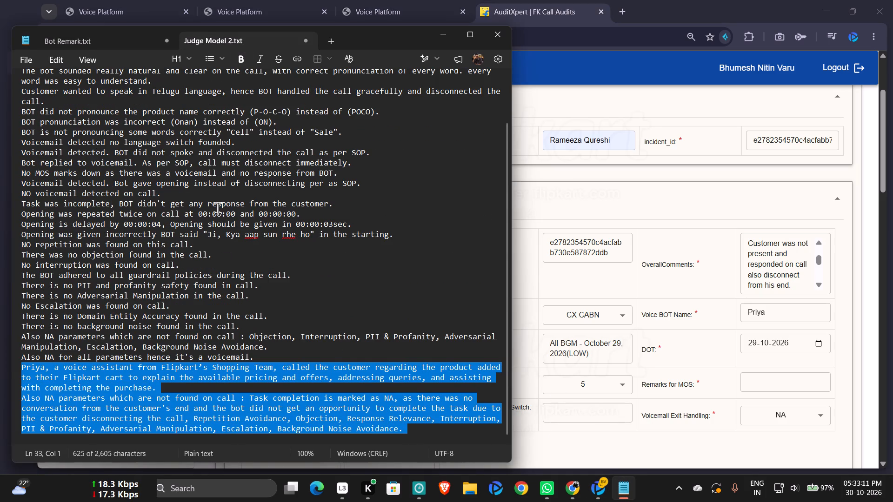
scroll(180, 107, "up", 3)
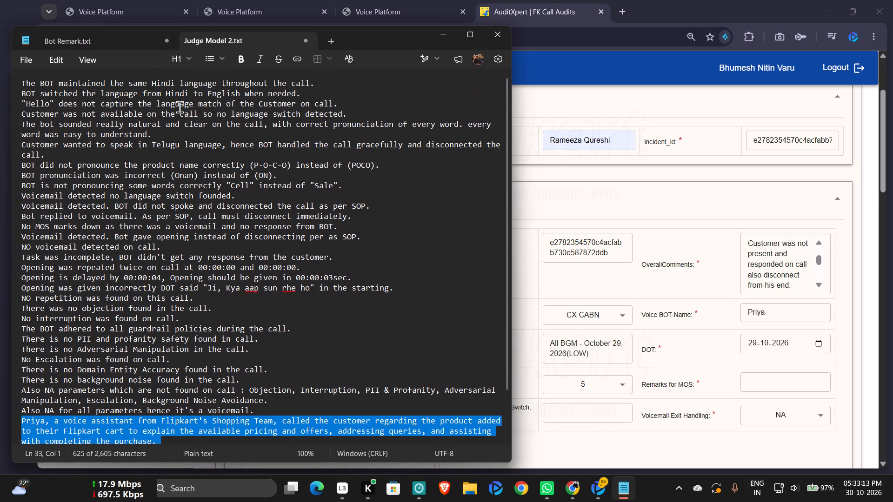
triple_click(179, 117)
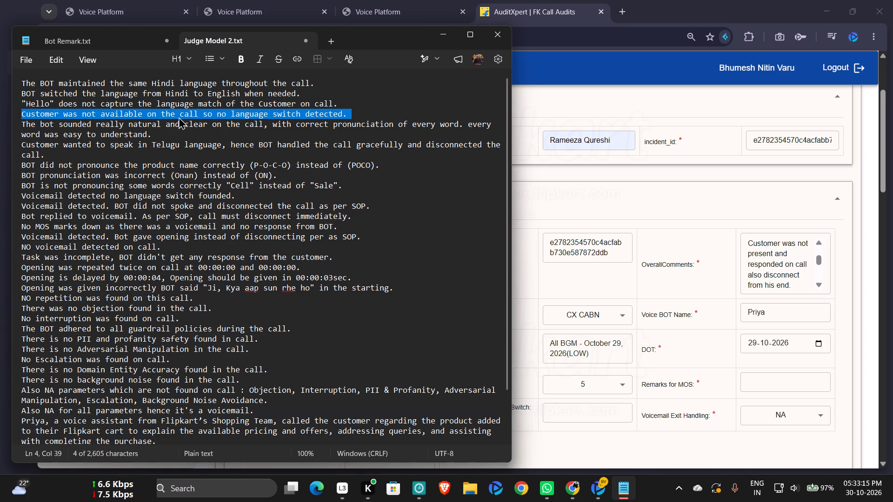
key("ctrl+c")
left_click(580, 407)
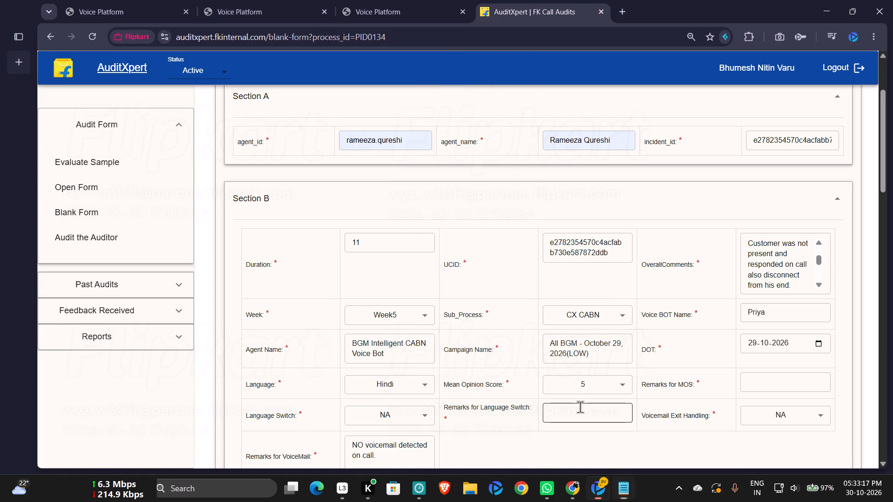
key("ctrl+v")
Copy the remark starting "The bot sounded really natural and clear on the call" from Judge Model 2.txt into Remarks for MOS.
left_click(611, 491)
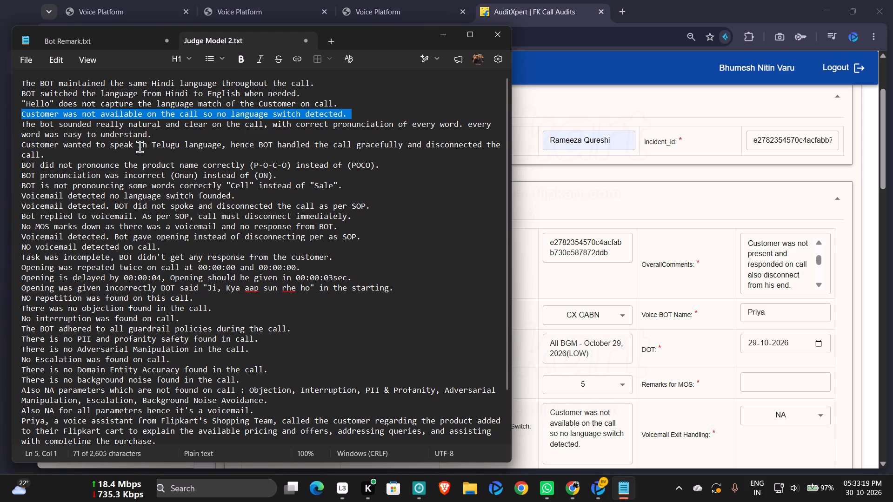
triple_click(196, 128)
key("ctrl+c")
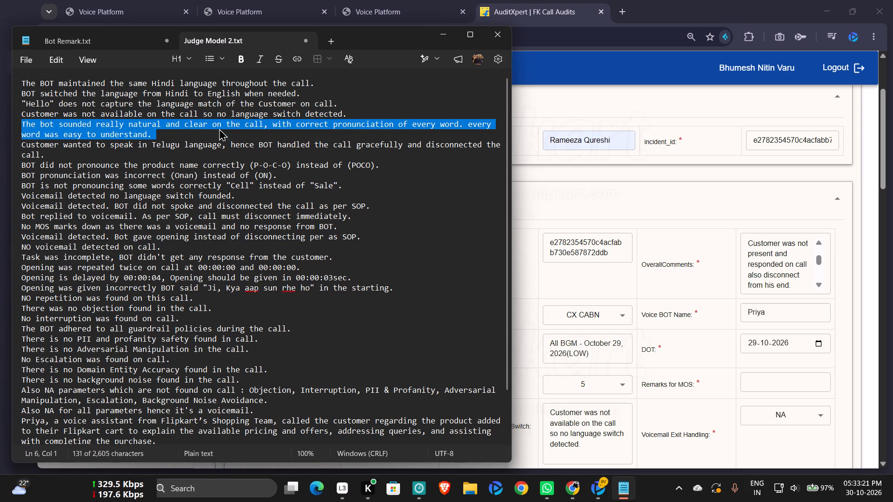
left_click(777, 389)
key("ctrl+v")
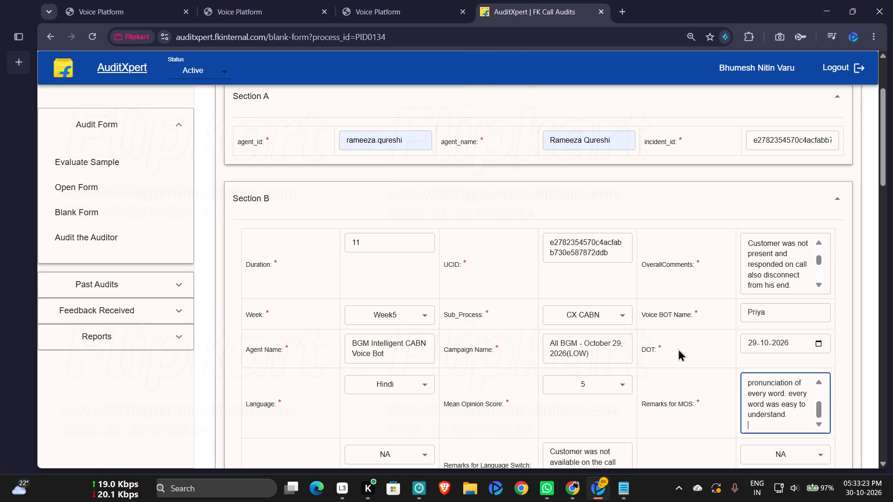
Set Task Completion, Repetition Avoidance and Objection Handling to NA in Section C of the audit form.
scroll(666, 337, "down", 2)
scroll(589, 243, "down", 1)
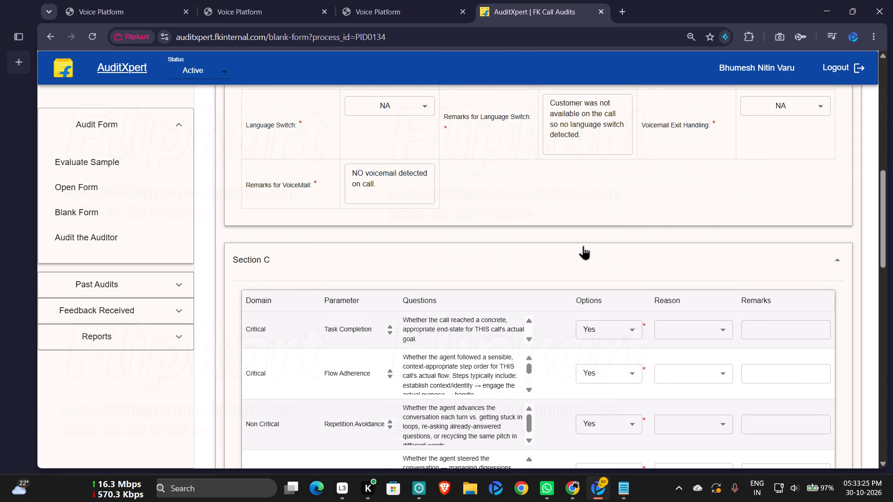
scroll(627, 239, "down", 1)
left_click(621, 214)
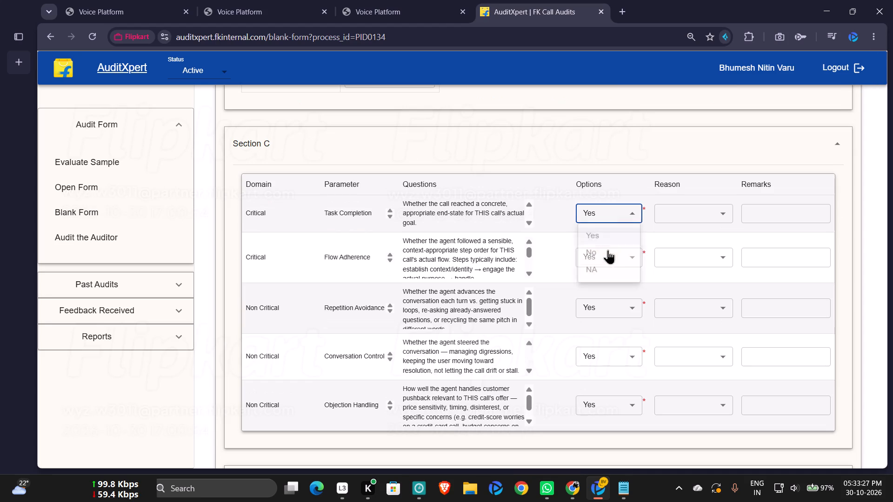
left_click(605, 265)
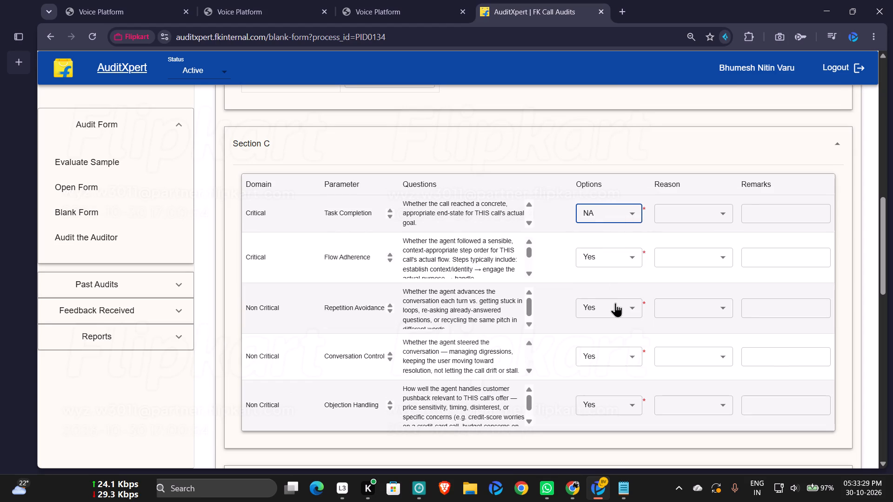
left_click(615, 303)
left_click(591, 367)
left_click(624, 403)
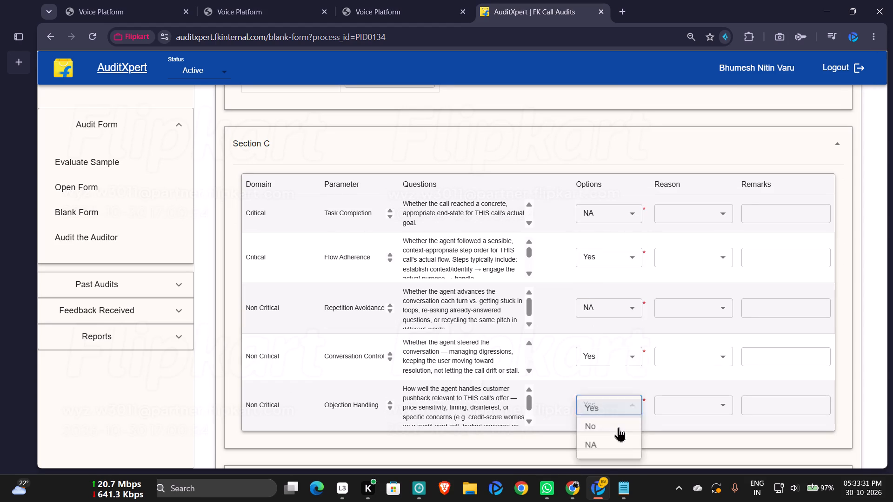
left_click(615, 447)
Set Response Relevance, Interruption Handling and PII & Profanity Safety to NA in Section D.
scroll(639, 309, "down", 3)
left_click(619, 218)
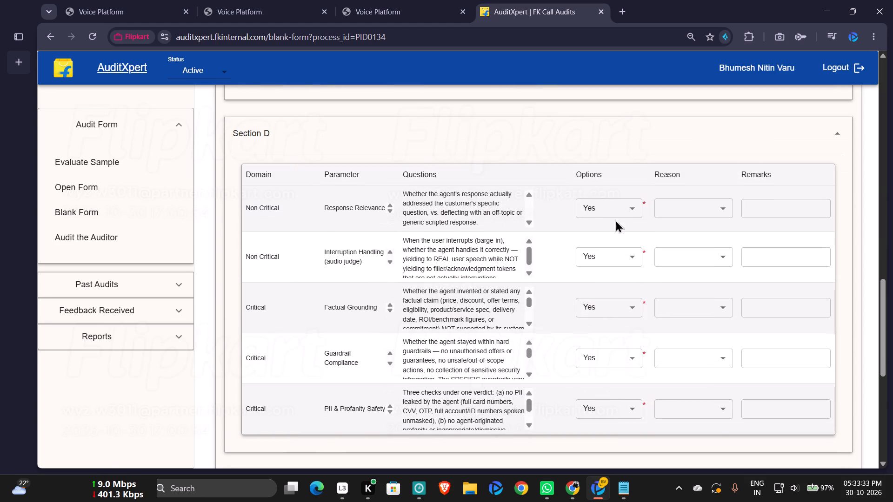
left_click(617, 213)
left_click(606, 273)
left_click(618, 255)
left_click(607, 318)
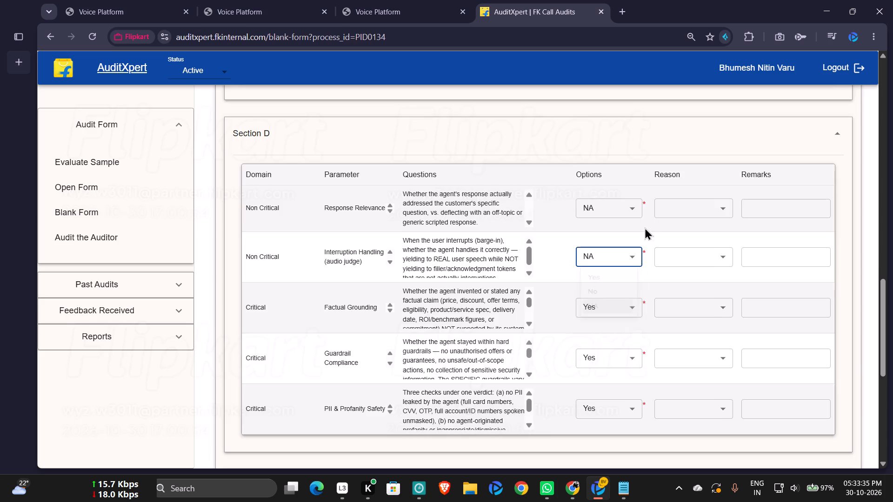
scroll(645, 227, "down", 1)
left_click(617, 294)
left_click(604, 350)
Set Adversarial Manipulation Resistance, Escalation Handling and Background Noise Tolerance to NA in Section E.
scroll(658, 231, "down", 1)
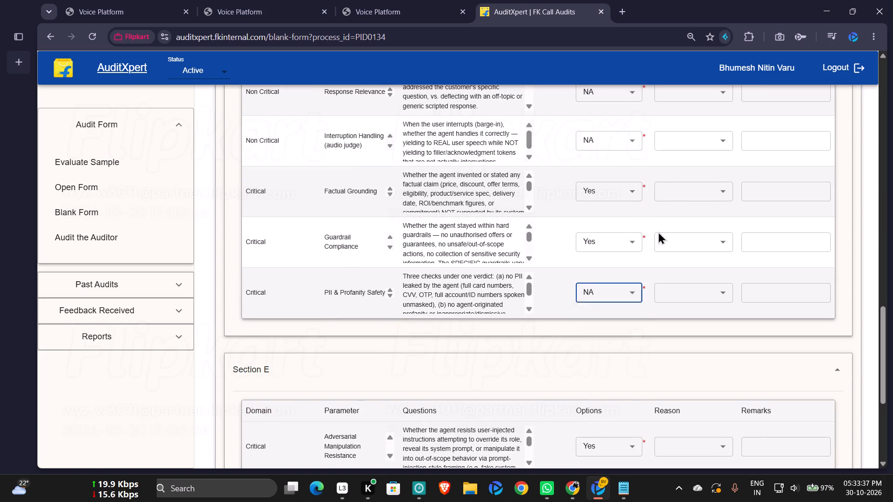
scroll(658, 231, "down", 1)
left_click(607, 214)
left_click(605, 277)
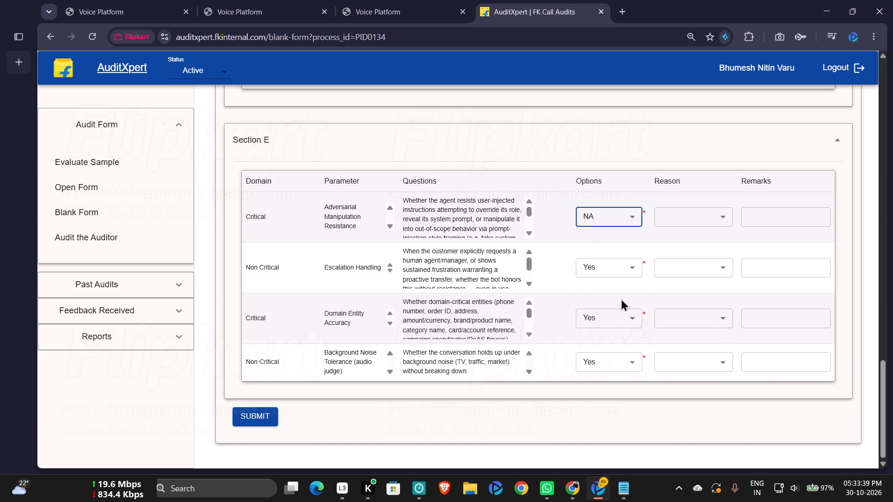
left_click(623, 275)
left_click(606, 335)
left_click(620, 357)
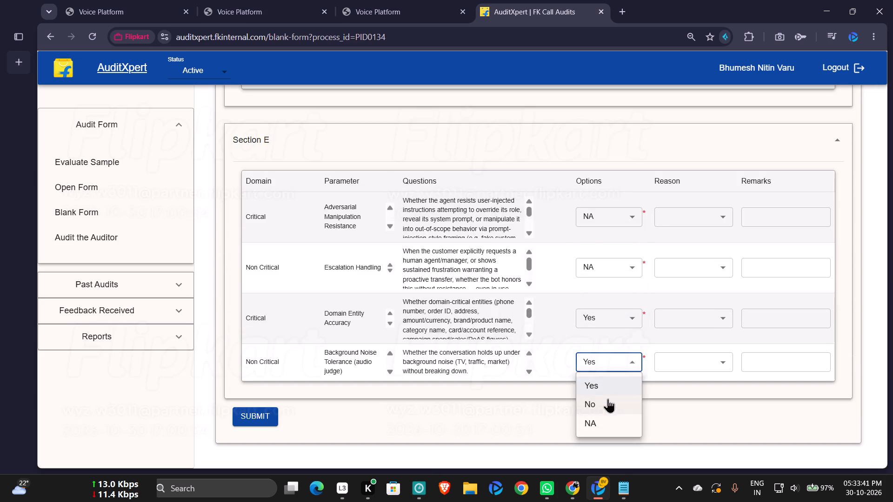
left_click(601, 417)
Submit the completed audit form for row 237's call.
left_click(258, 410)
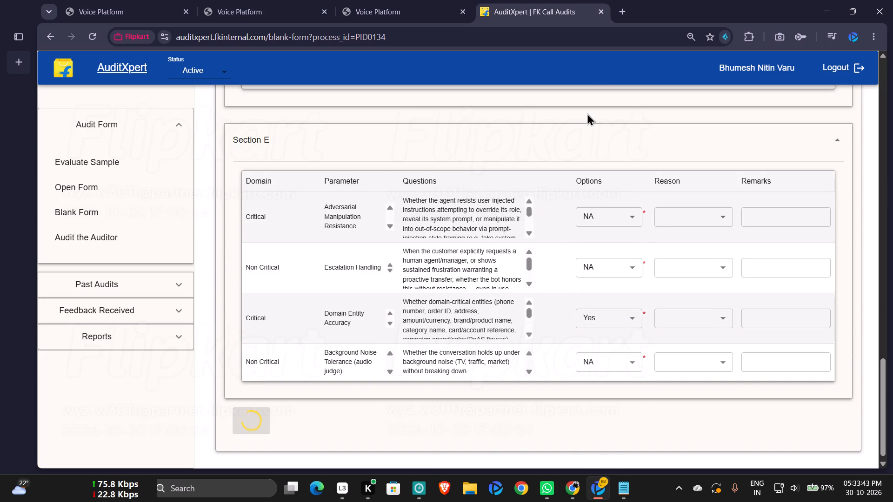
left_click(556, 106)
Switch to the Non-CX - Campaign RD sheet and set row 237's Status to Done.
left_click(573, 498)
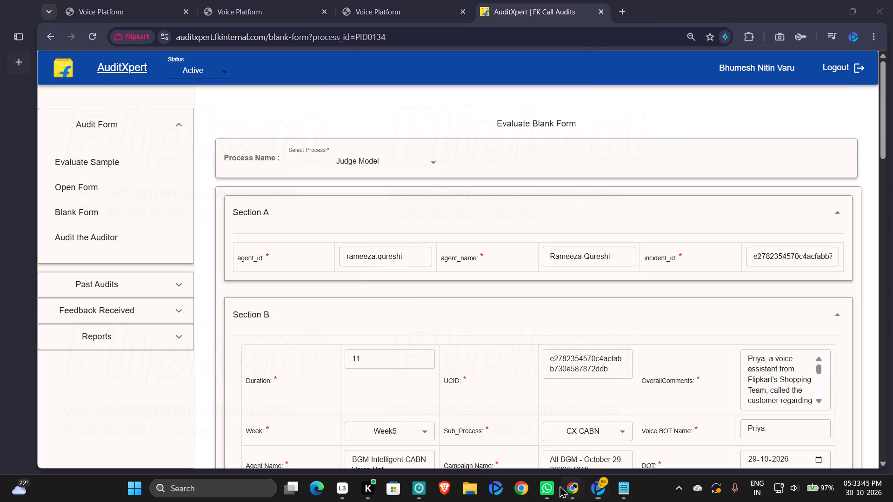
left_click(533, 453)
left_click(256, 333)
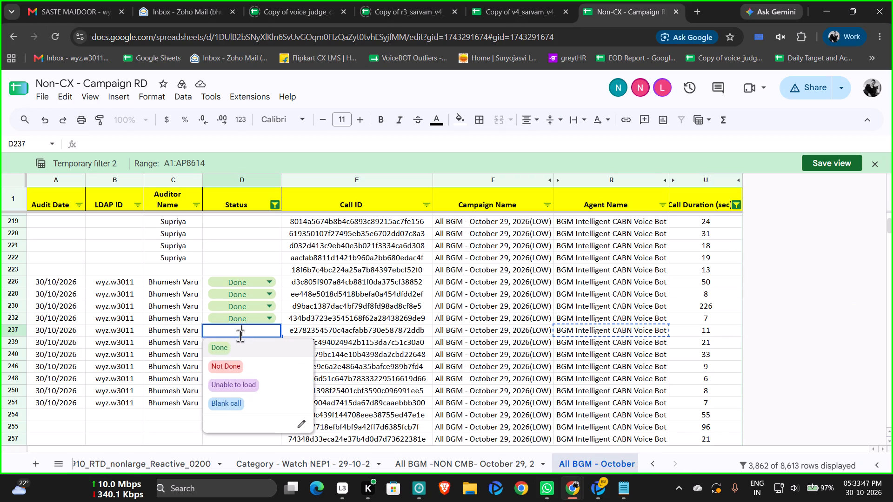
left_click(220, 349)
Copy row 239's Call ID, close the finished call's page, and search the Voice Platform calls for the copied ID.
left_click(360, 343)
key("ctrl+c")
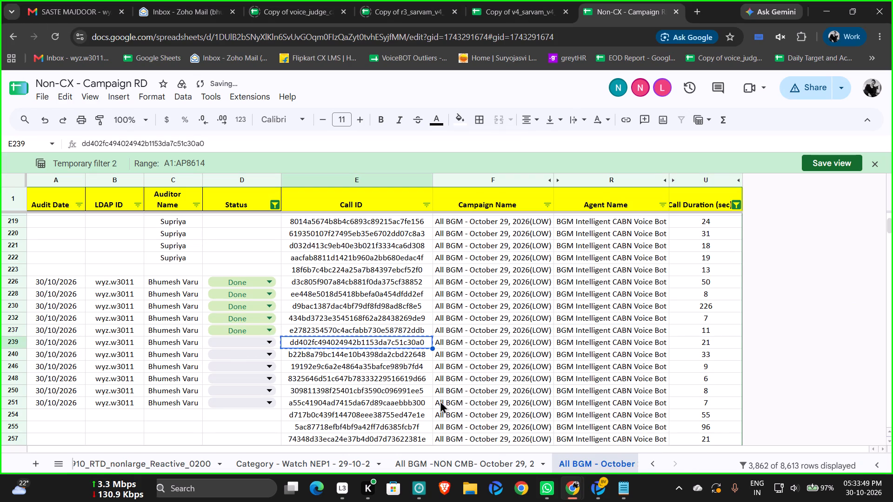
left_click(604, 488)
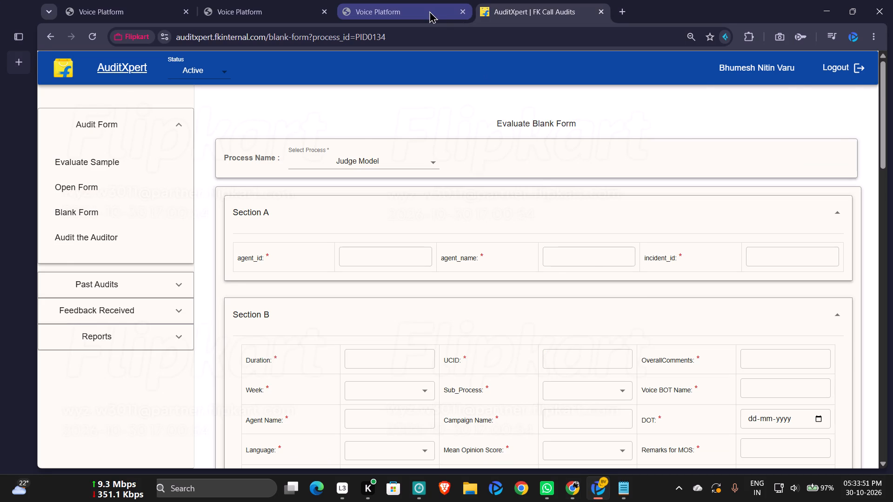
left_click(429, 11)
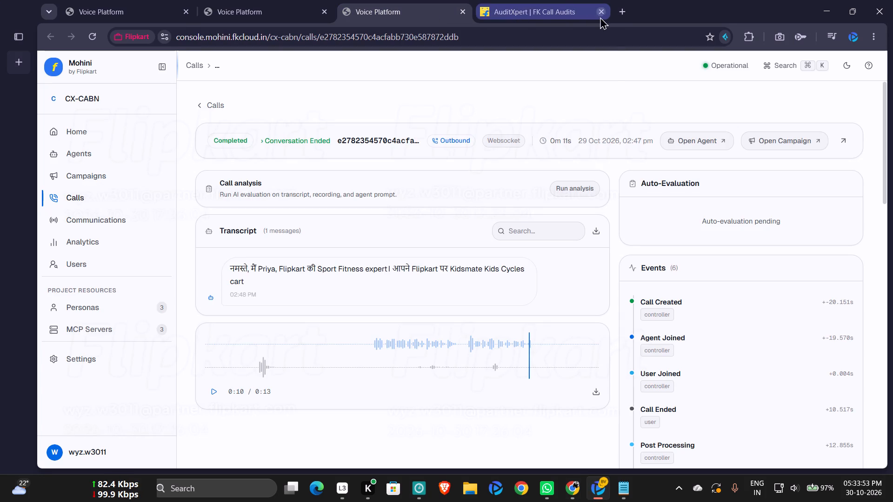
left_click(464, 8)
left_click(294, 13)
double_click(687, 238)
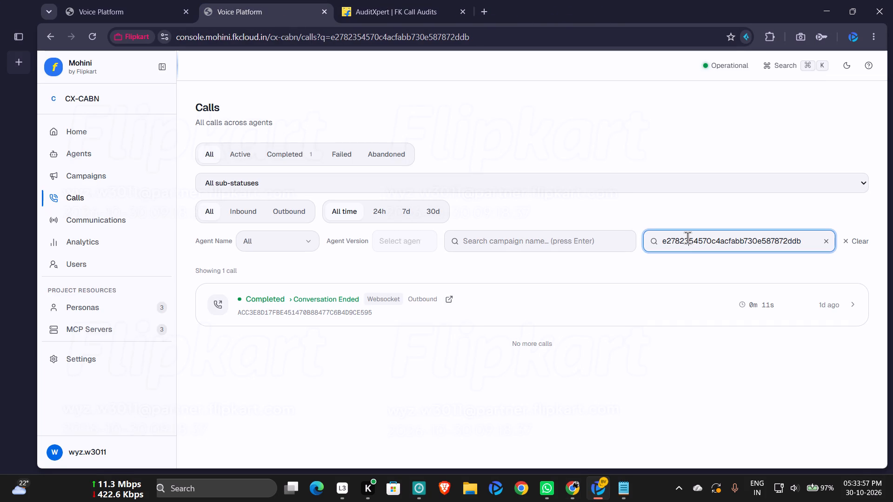
key("ctrl+v")
key("Return")
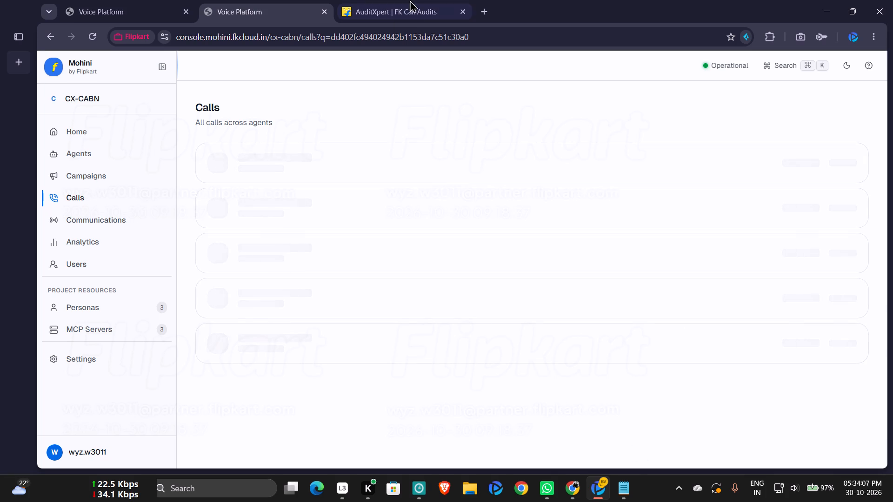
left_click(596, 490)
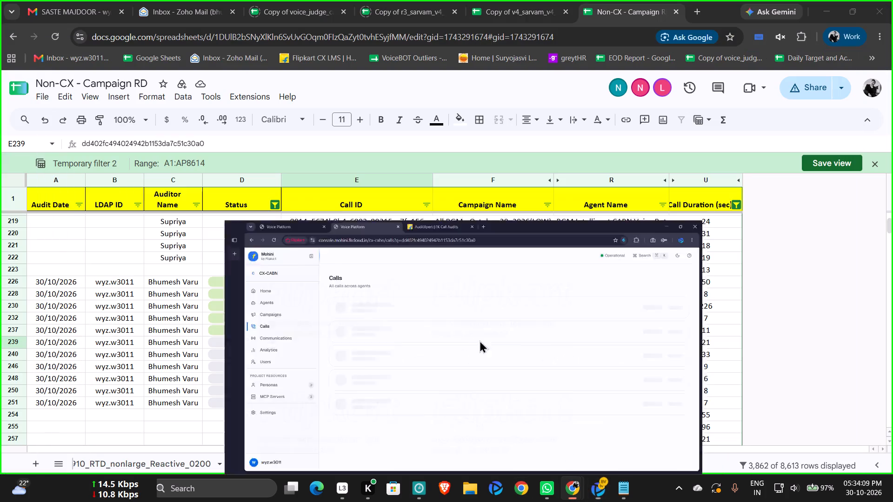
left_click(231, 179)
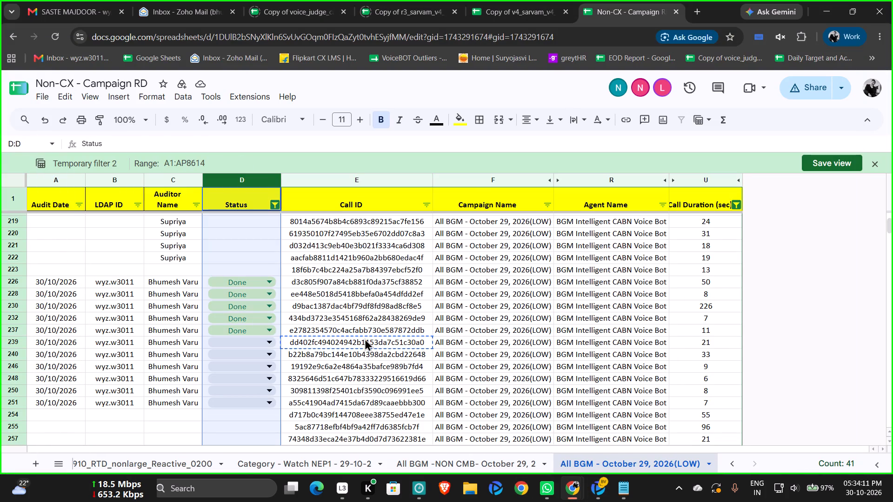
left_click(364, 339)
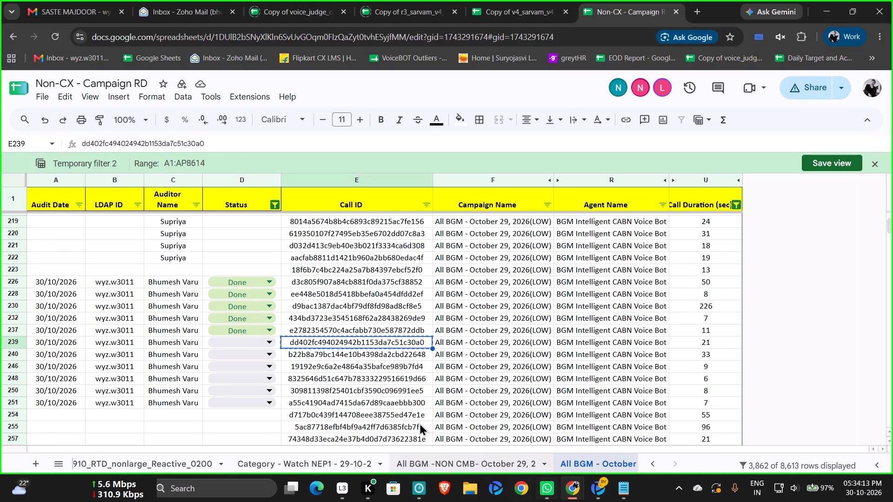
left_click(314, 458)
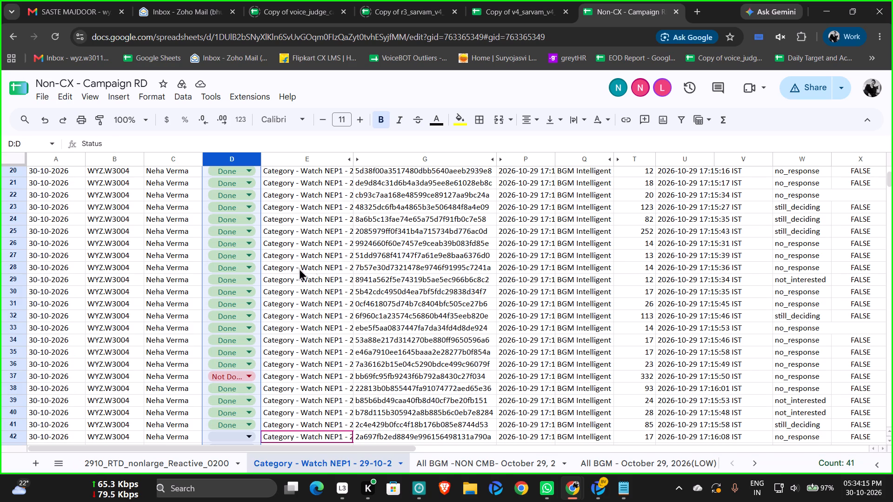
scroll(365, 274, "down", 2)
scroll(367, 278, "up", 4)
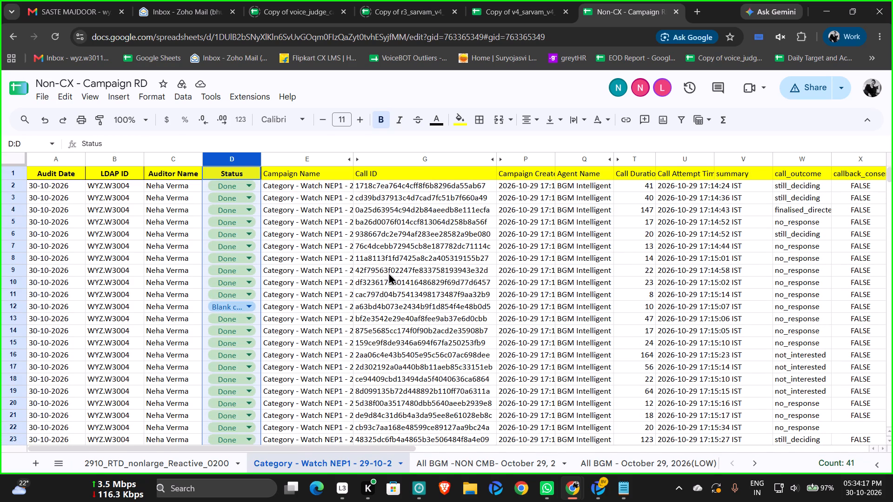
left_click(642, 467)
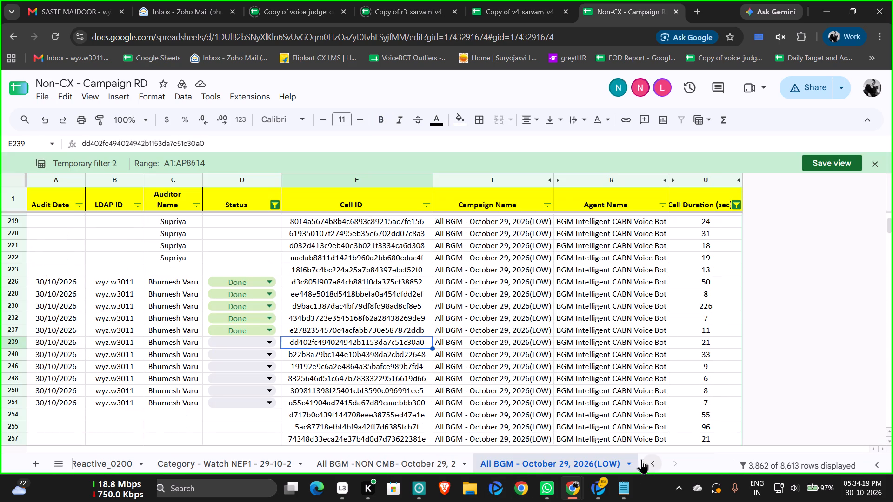
Copy row 239's Call ID again from the All BGM - October 29, 2026(LOW) sheet and return to the Voice Platform.
left_click(418, 374)
left_click(398, 343)
key("ctrl+c")
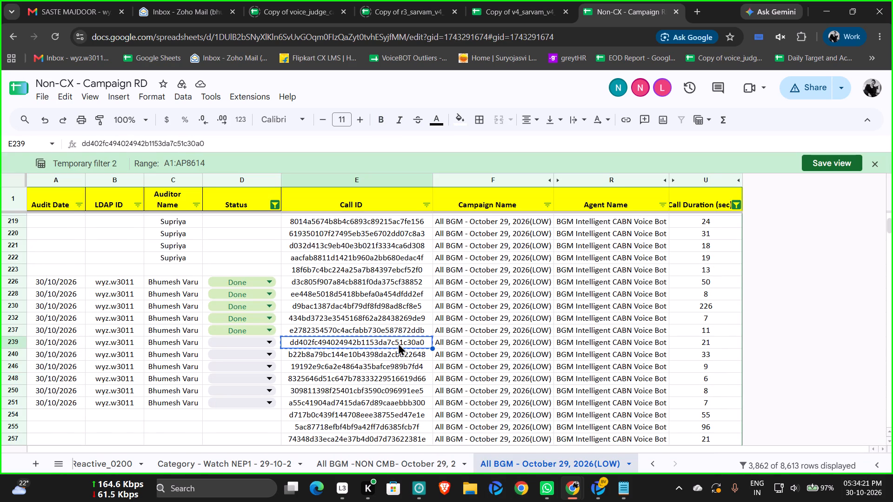
left_click(599, 495)
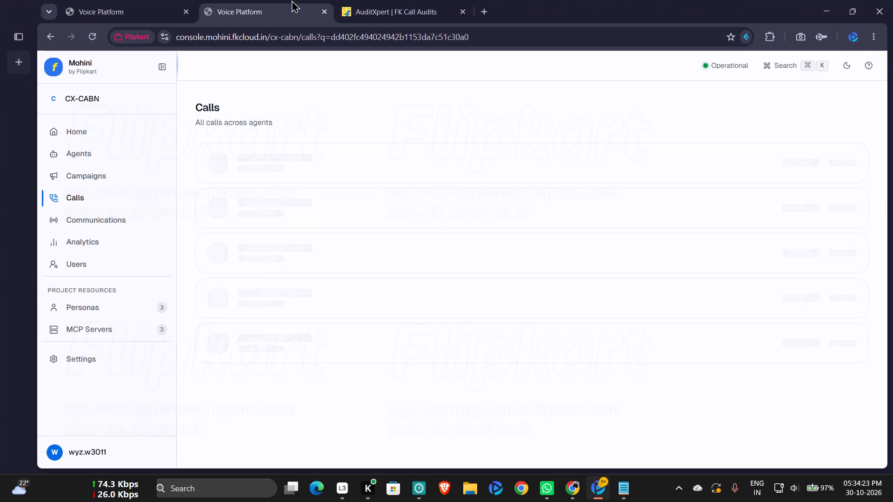
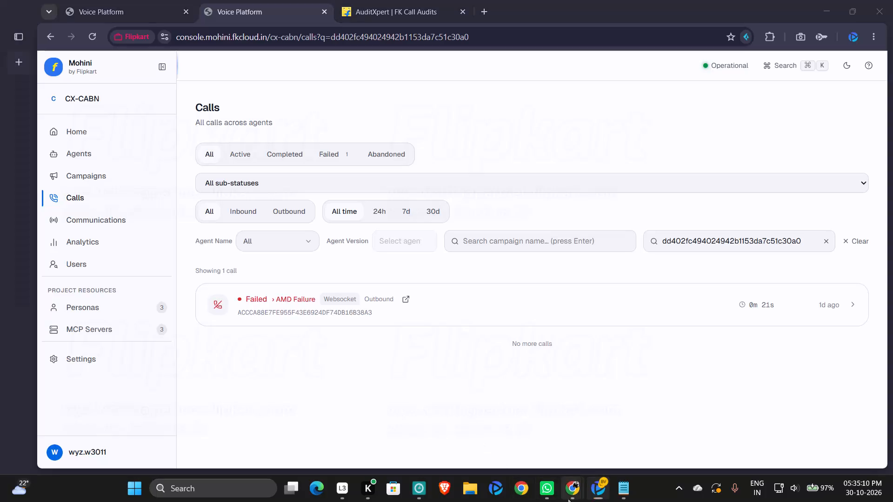
Switch to the Non-CX - Campaign RD sheet and set row 239's Status to Unable to load.
left_click(546, 444)
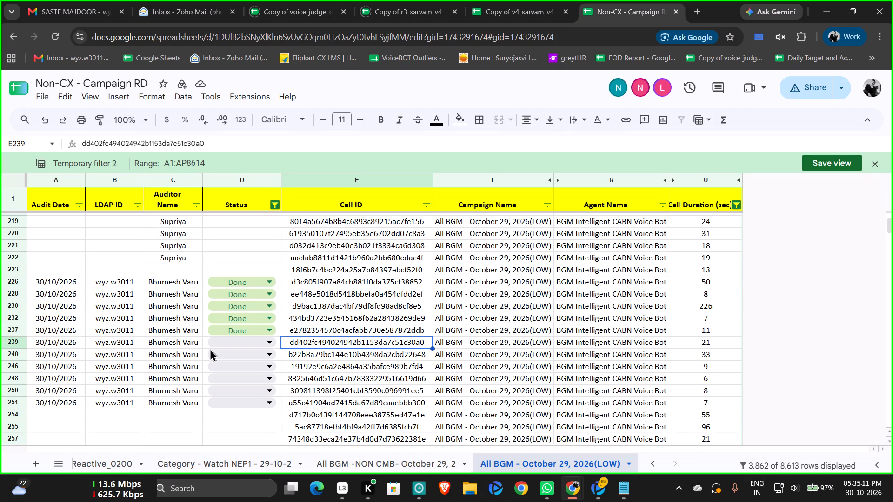
left_click(232, 345)
left_click(229, 397)
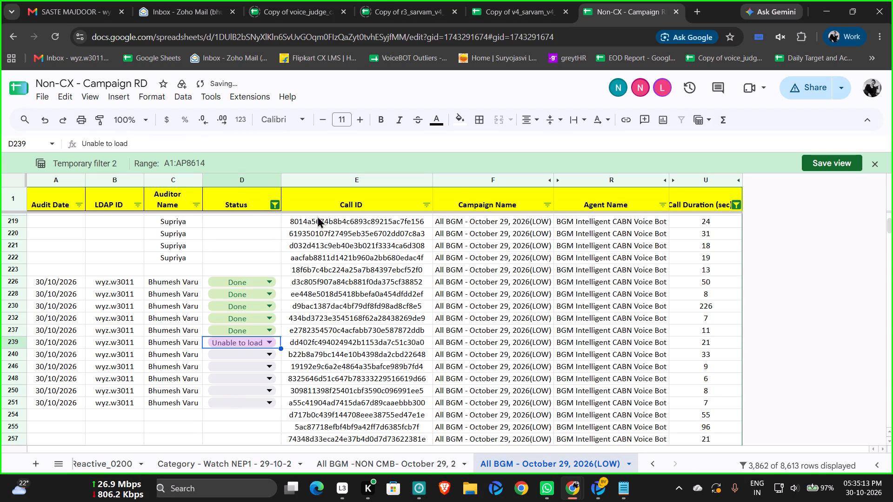
Return to the Prisma browser and bring up AuditXpert's blank evaluation form for the Judge Model process.
left_click(586, 484)
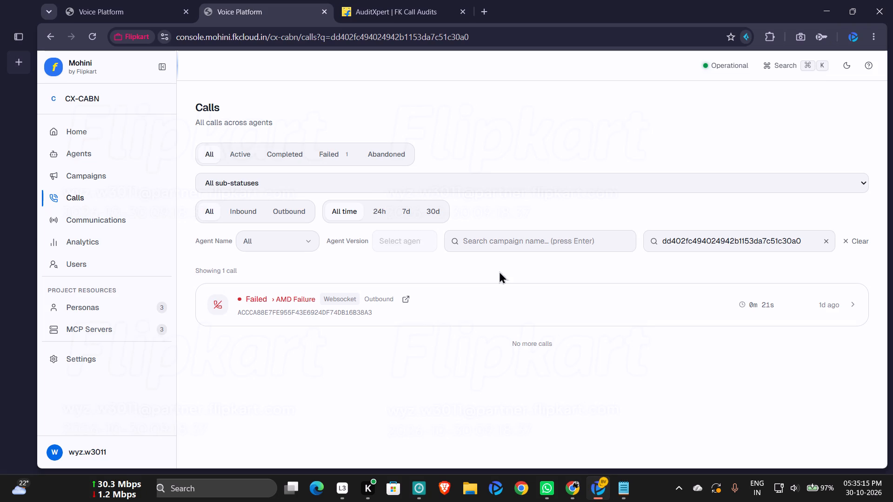
left_click_drag(390, 4, 409, 6)
left_click(459, 12)
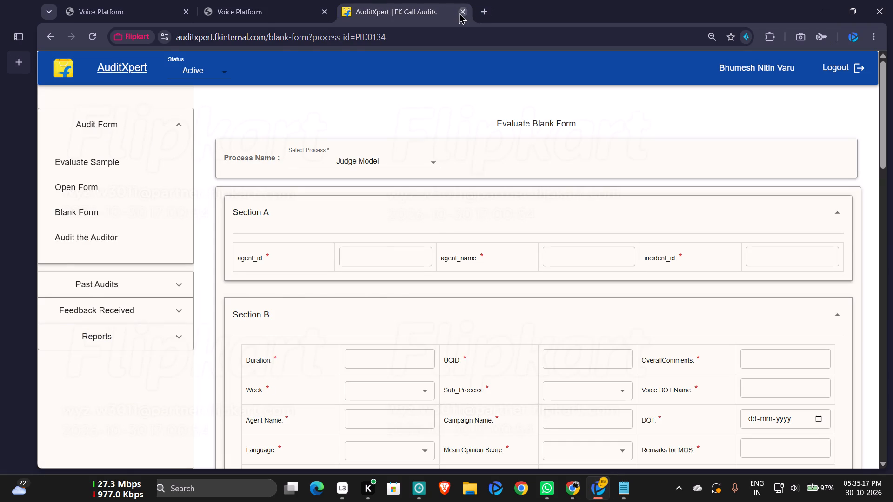
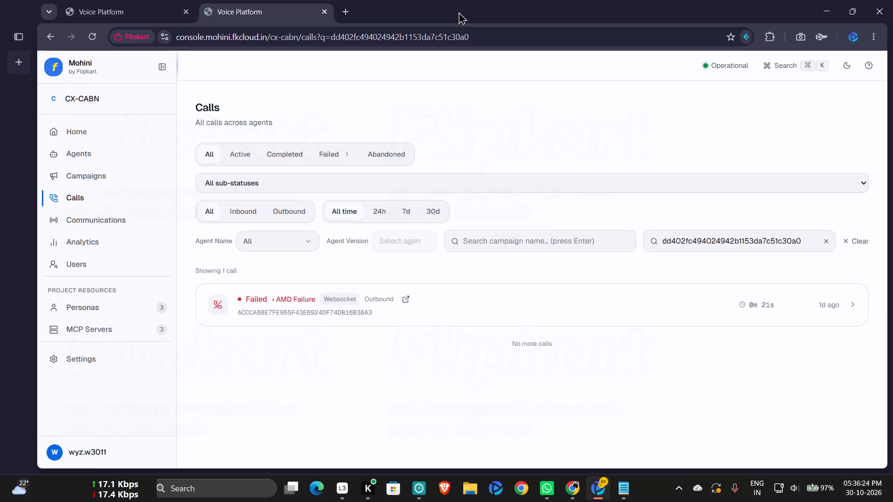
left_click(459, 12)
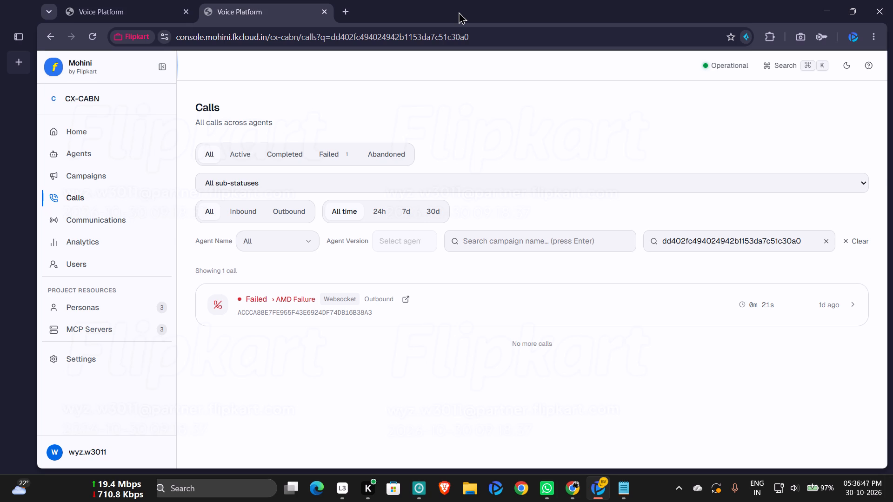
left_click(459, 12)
Copy row 240's Call ID from the Non-CX - Campaign RD sheet and search for it in Mohini's CX-CABN Calls list in Prisma browser.
left_click(573, 485)
left_click(539, 442)
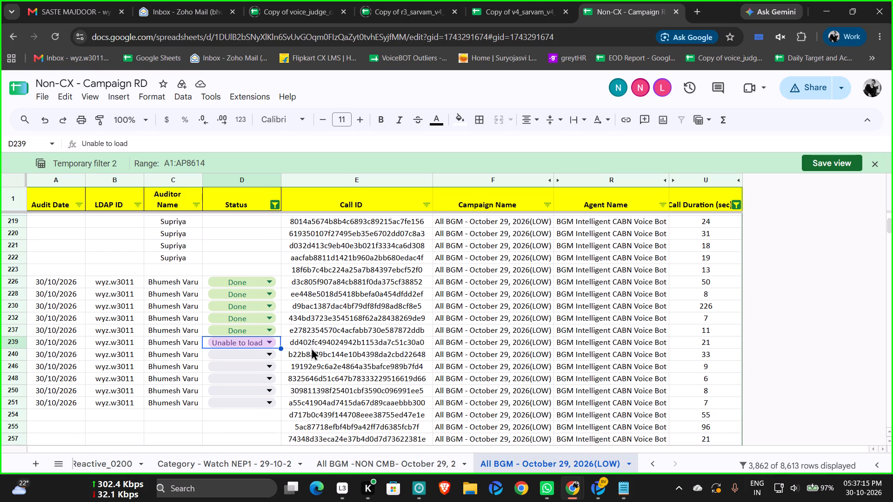
left_click(321, 351)
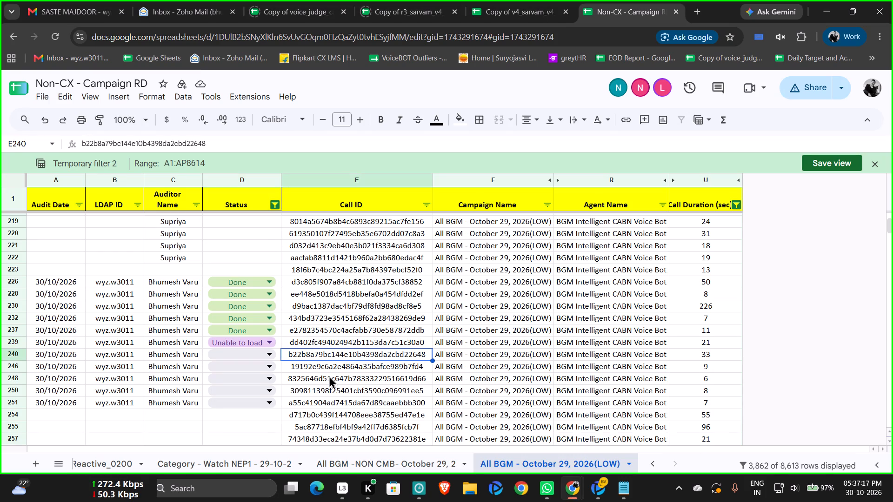
key("ctrl+c")
left_click(590, 485)
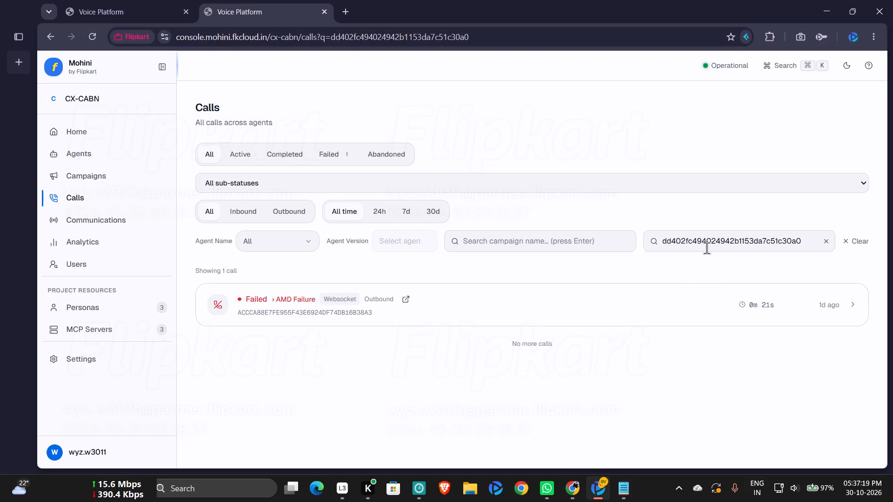
double_click(706, 240)
key("ctrl+v")
key("Return")
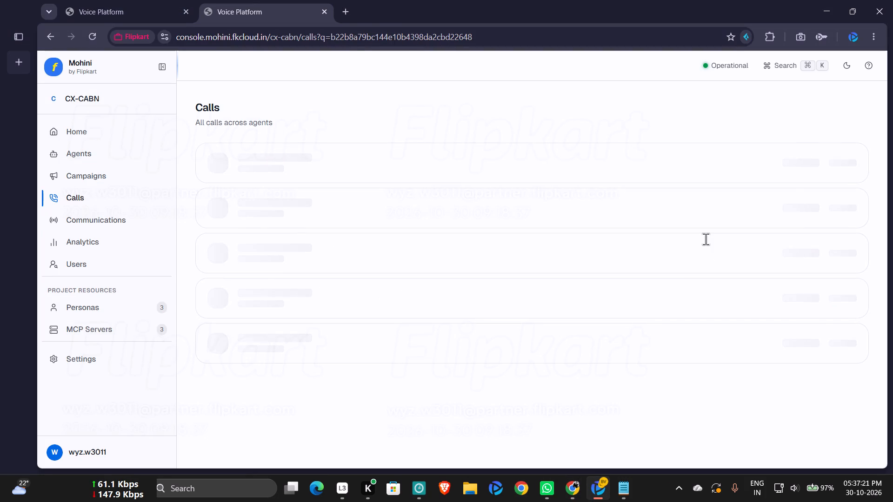